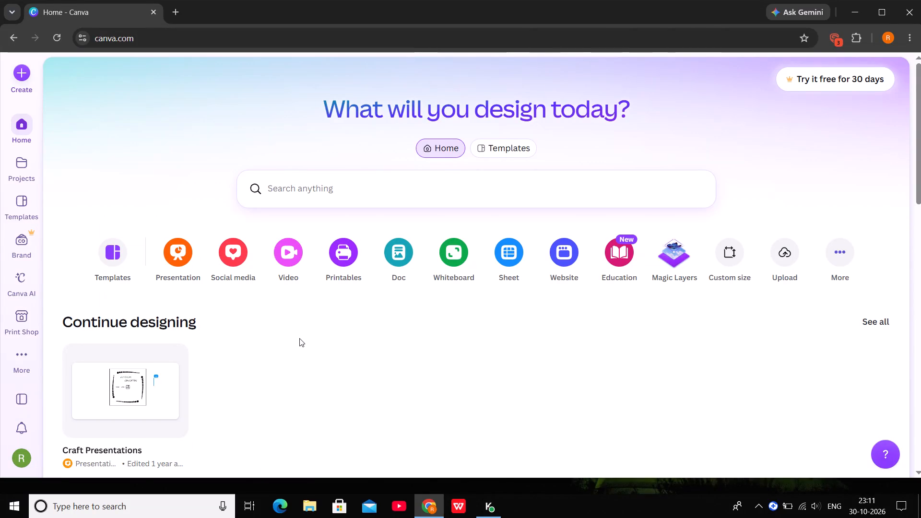
Look through the home page's design types, recent designs, suggested templates and template categories.
scroll(299, 338, down, 1)
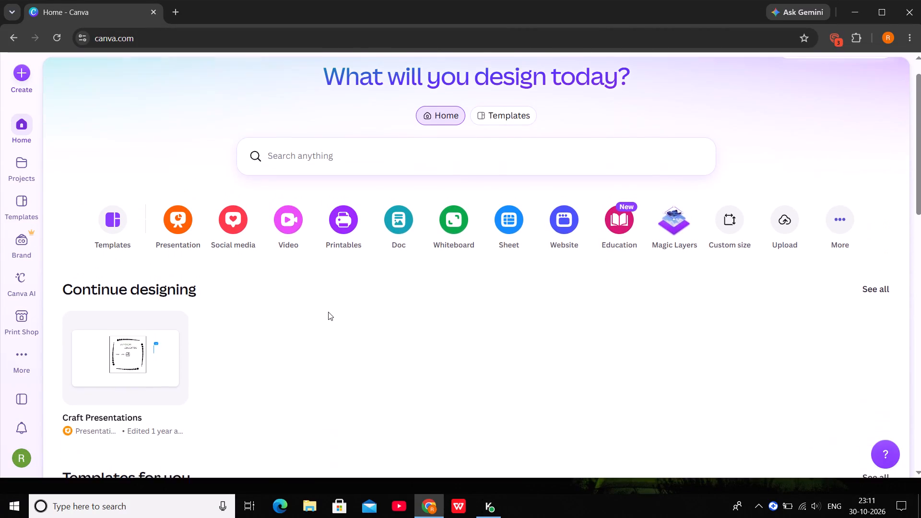
scroll(295, 352, down, 1)
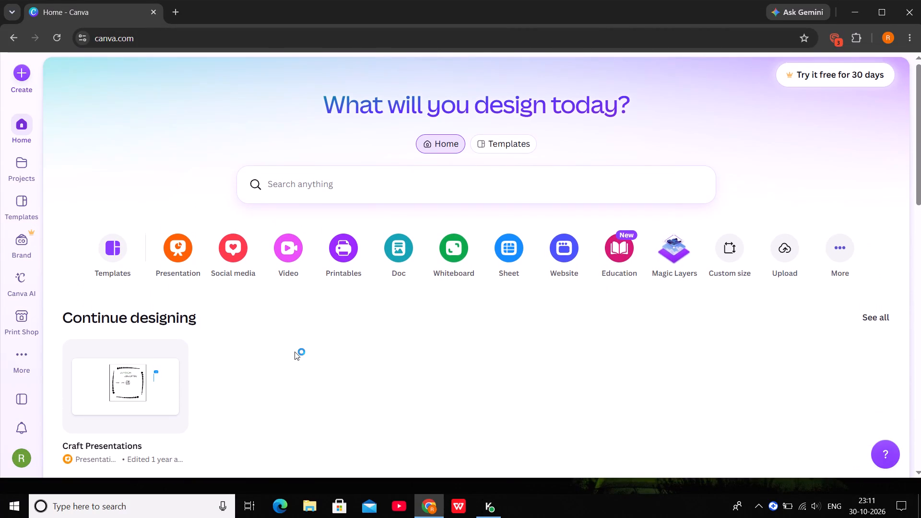
scroll(295, 352, down, 2)
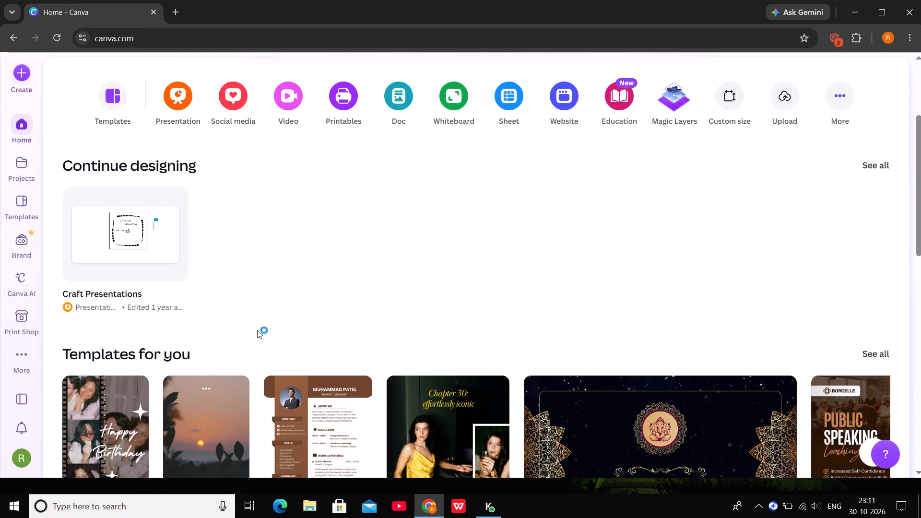
scroll(254, 352, down, 2)
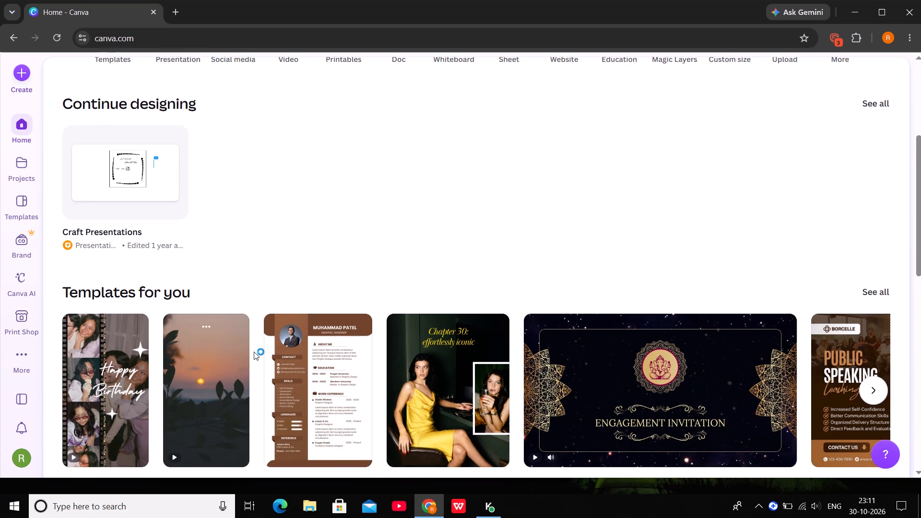
scroll(254, 352, down, 3)
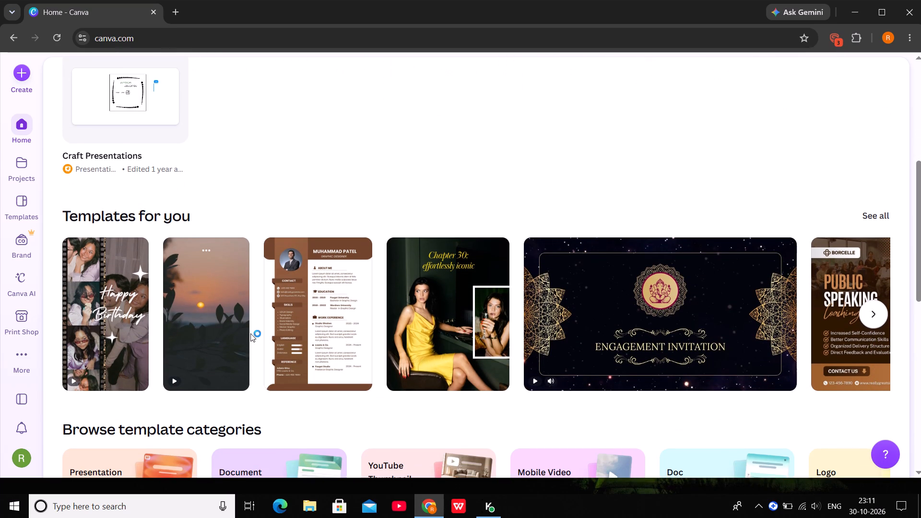
scroll(251, 331, up, 3)
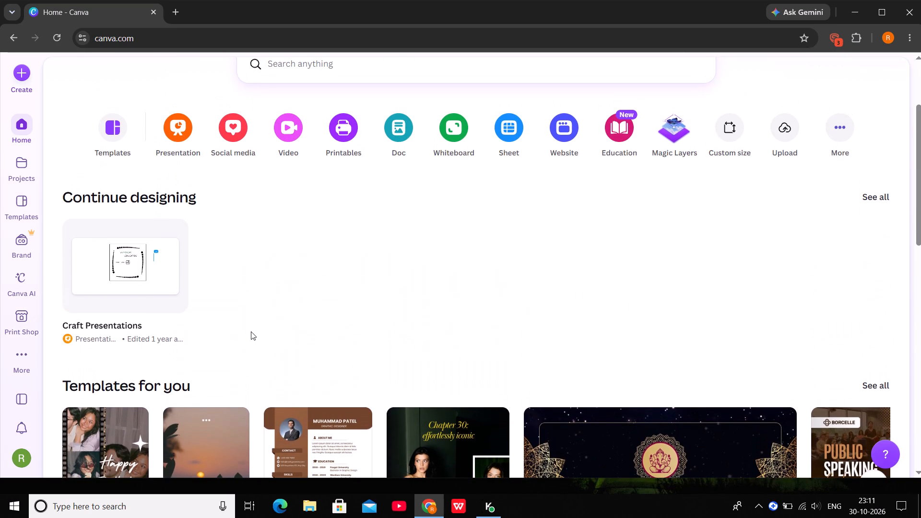
scroll(251, 331, up, 2)
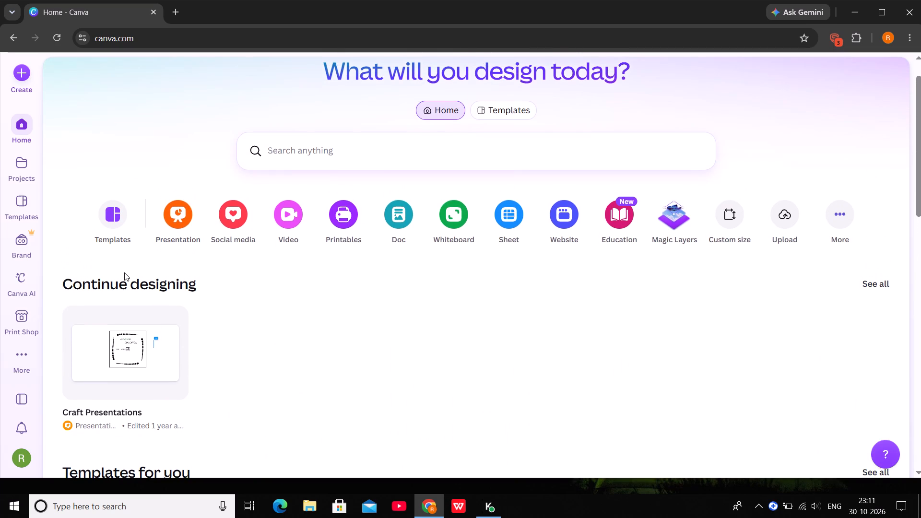
scroll(124, 272, up, 1)
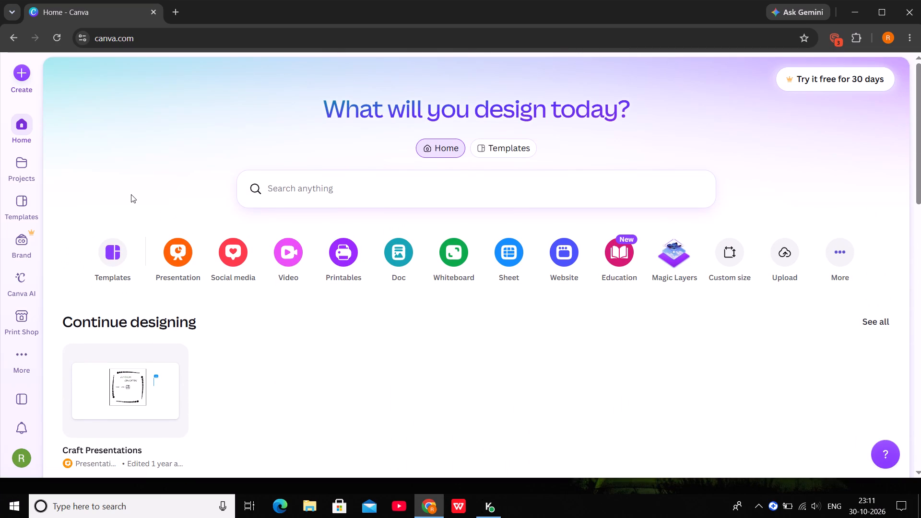
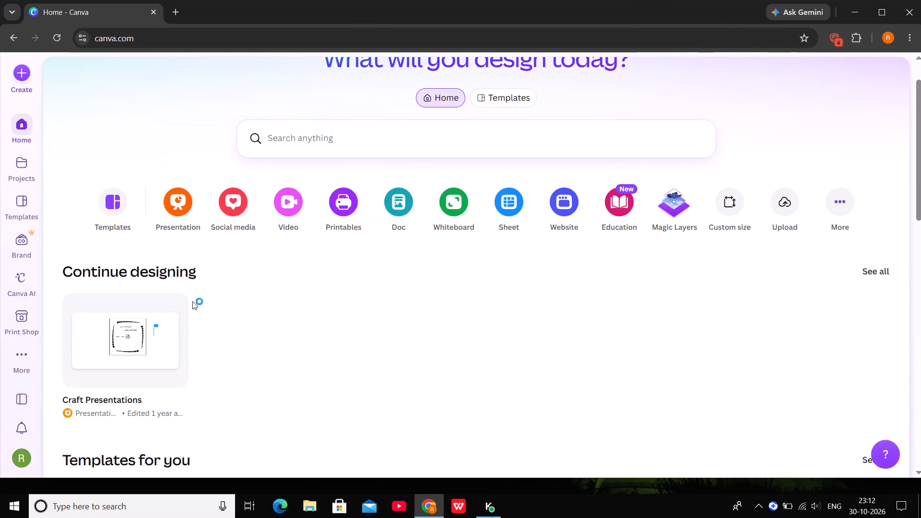
Look over the suggested templates and template categories further down the home page.
scroll(255, 346, down, 1)
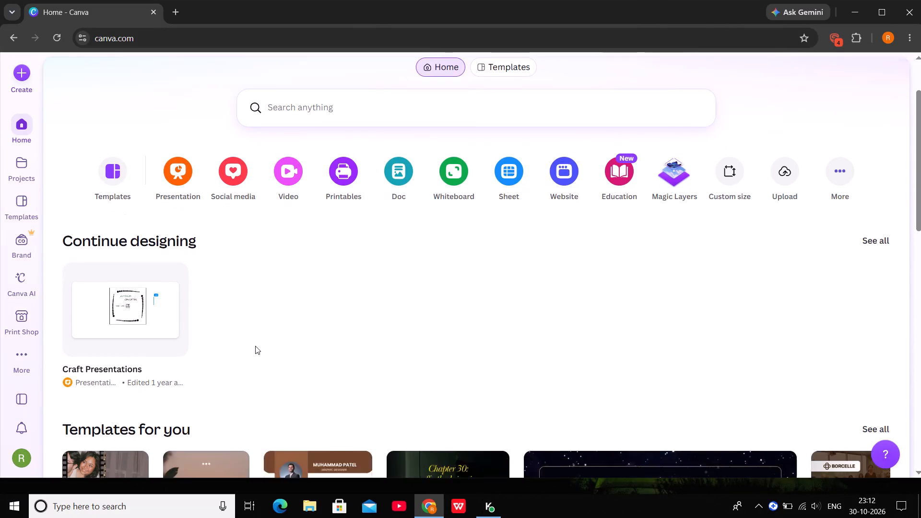
scroll(255, 346, down, 4)
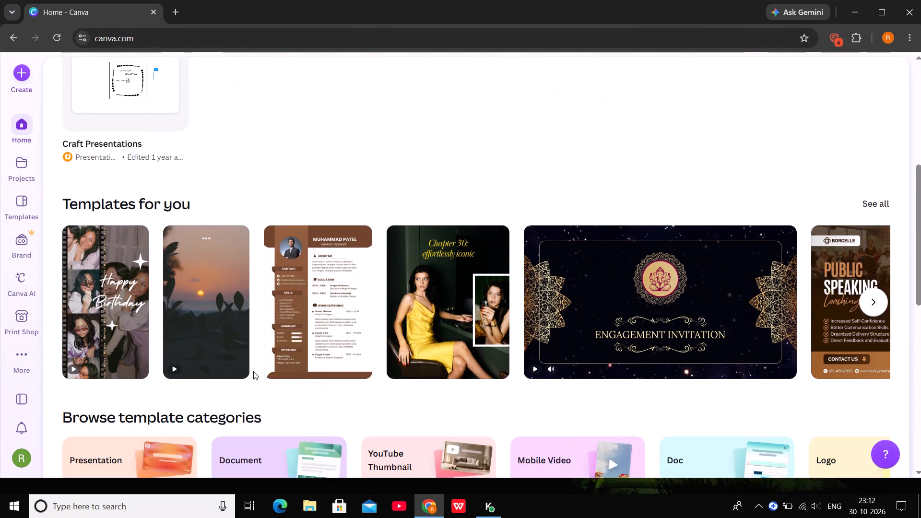
scroll(253, 371, down, 1)
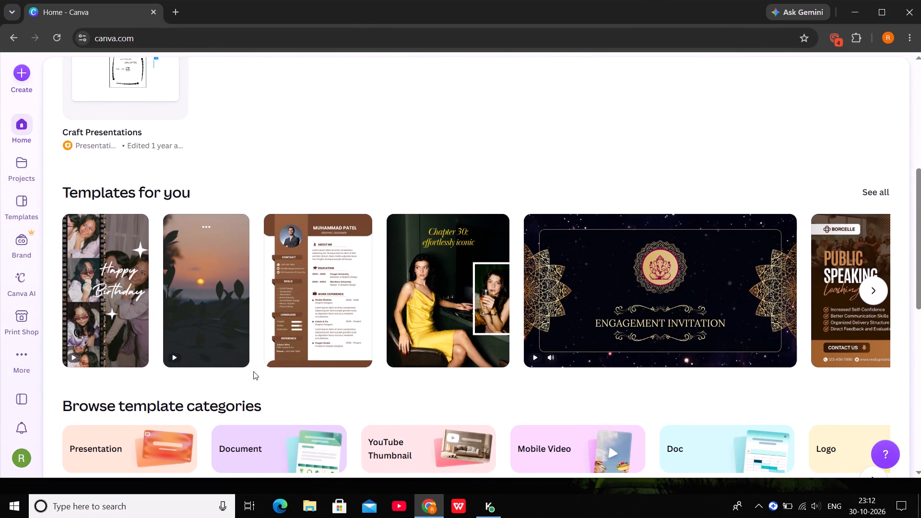
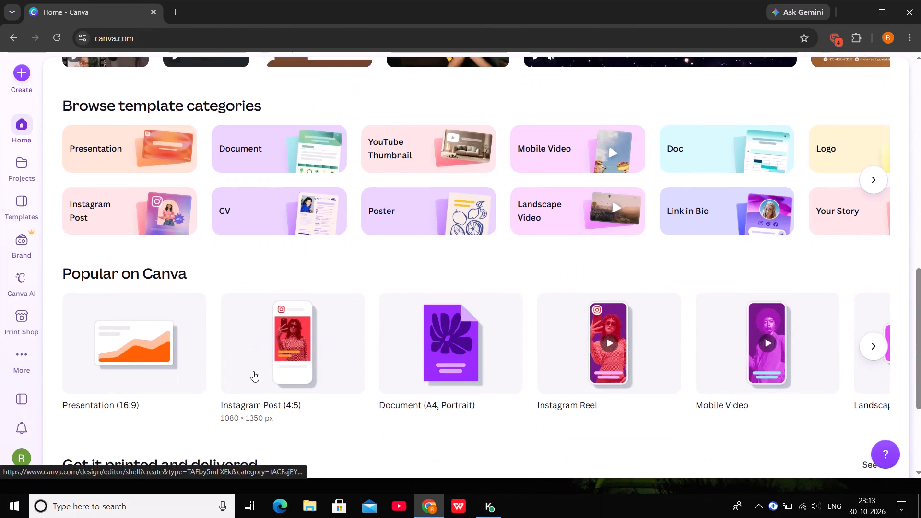
Open the existing Craft Presentations design from the recent designs on the home page.
scroll(253, 371, down, 2)
scroll(253, 371, up, 3)
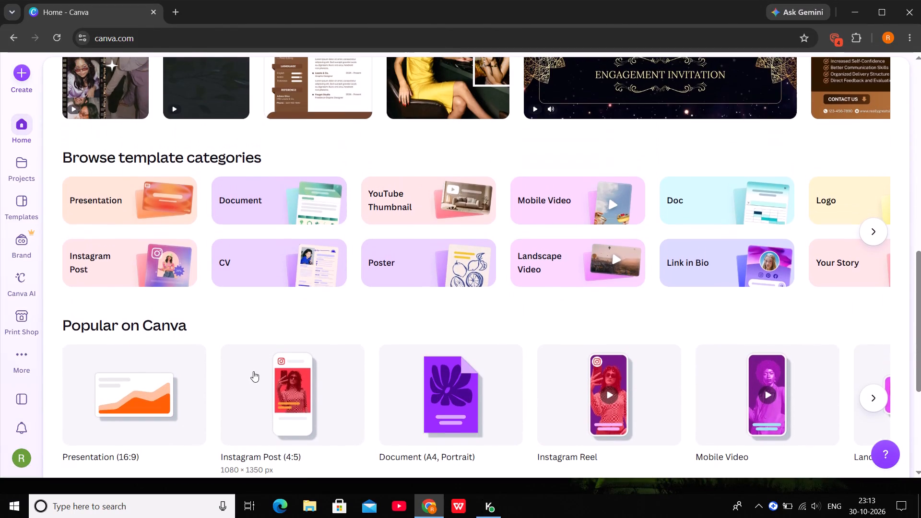
scroll(253, 371, up, 7)
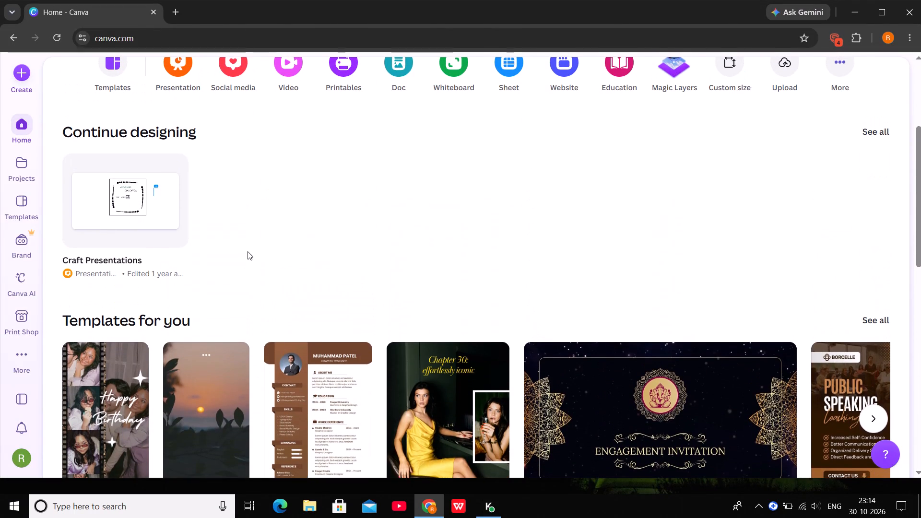
scroll(248, 251, up, 1)
click(150, 274)
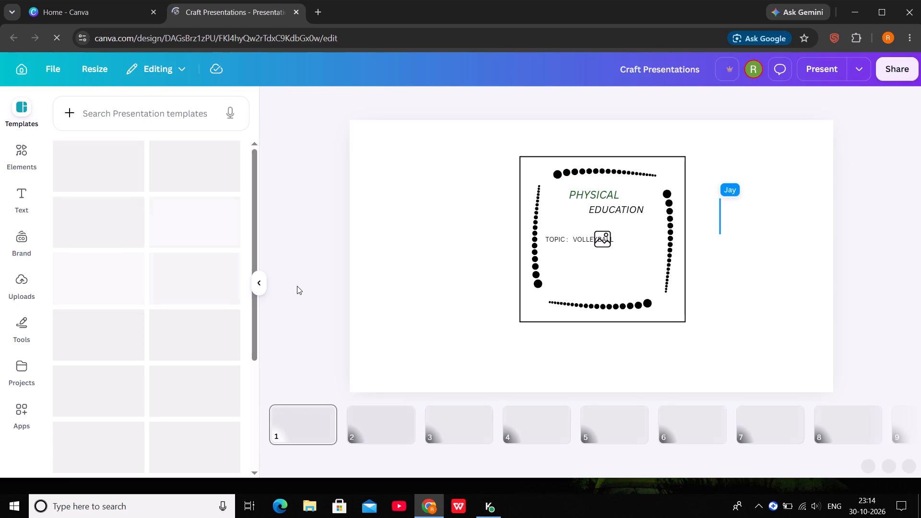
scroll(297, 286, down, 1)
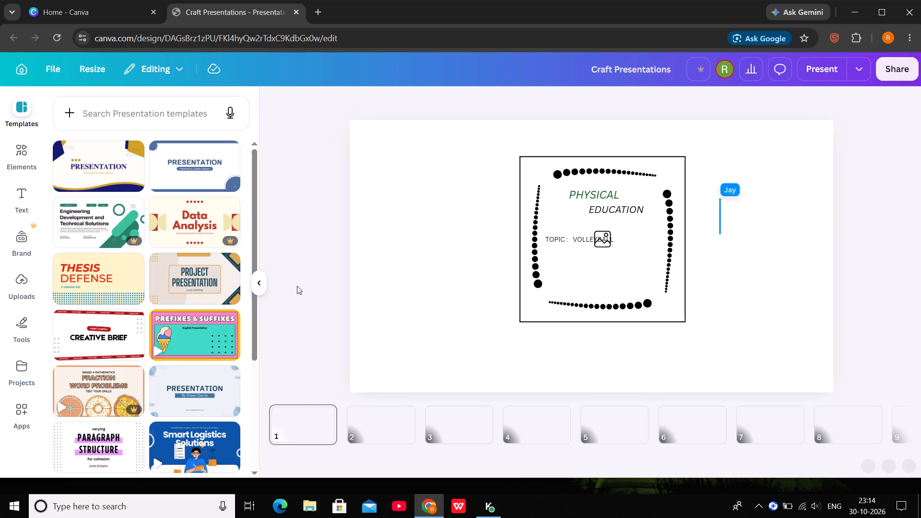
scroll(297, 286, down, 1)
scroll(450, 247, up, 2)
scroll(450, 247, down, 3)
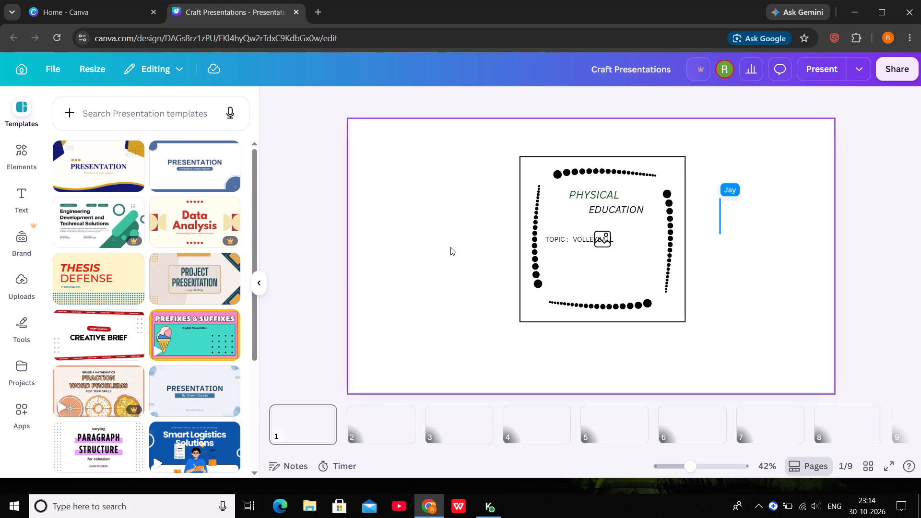
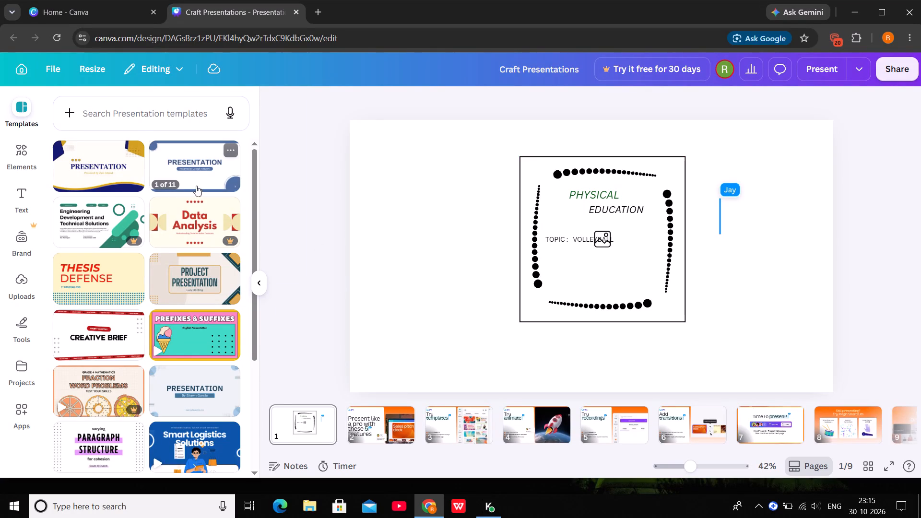
Add a new default paragraph text box to the first slide, below the volleyball topic line.
click(30, 198)
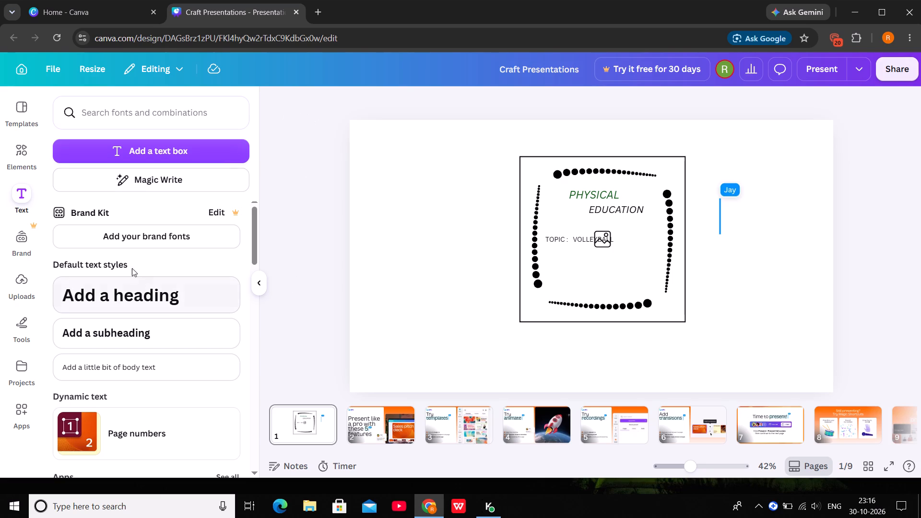
click(170, 160)
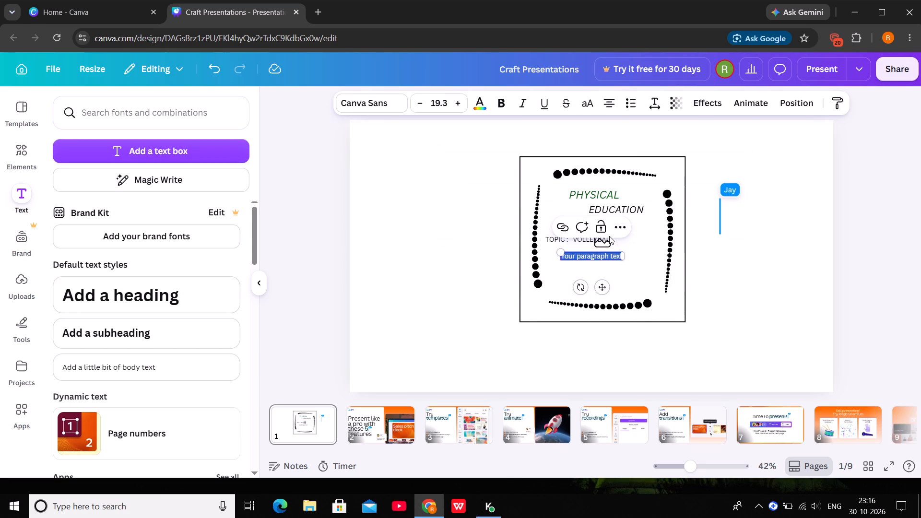
Separate the overlapping frames, moving the dotted frame to the slide's left side and the square image frame to its right side.
drag(609, 236, 673, 240)
drag(604, 268, 607, 269)
drag(607, 269, 496, 278)
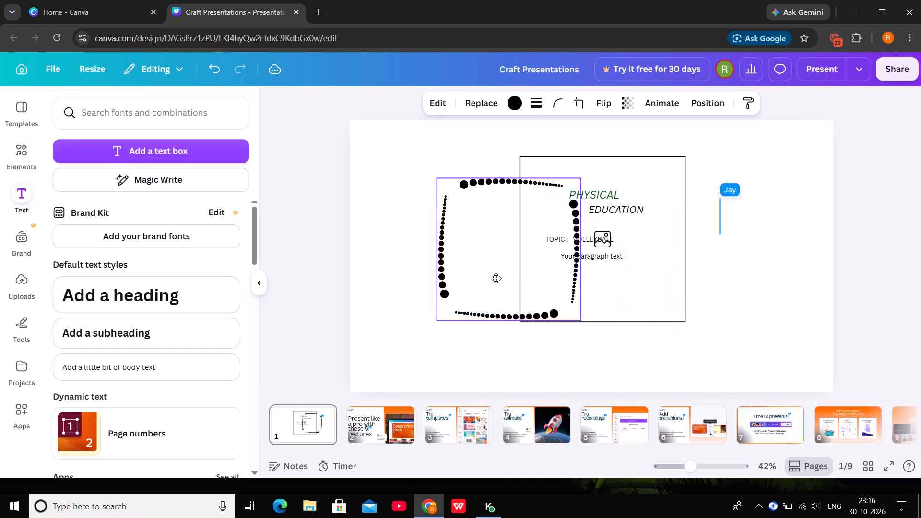
drag(496, 278, 452, 269)
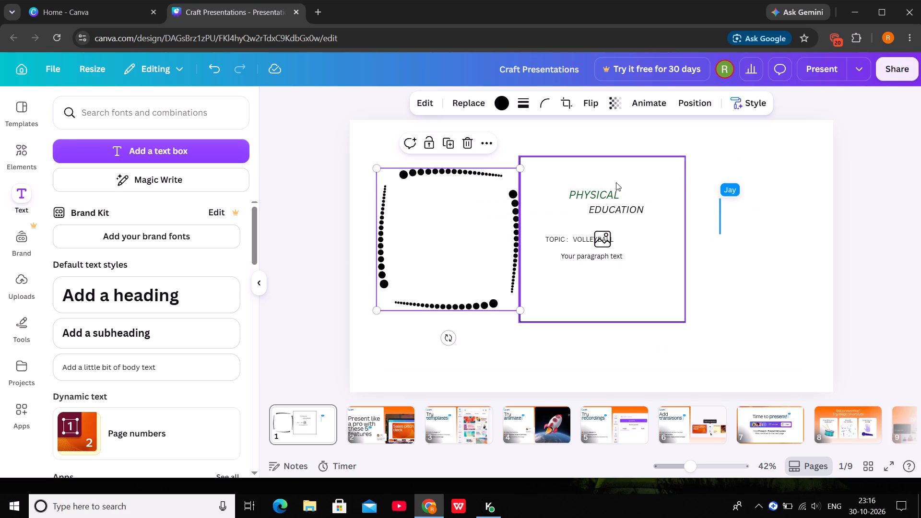
drag(624, 175, 754, 167)
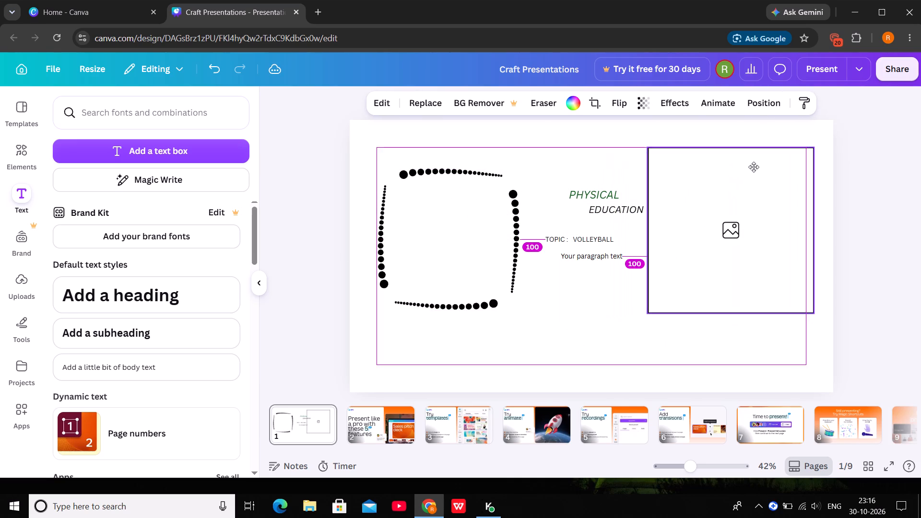
drag(754, 167, 753, 174)
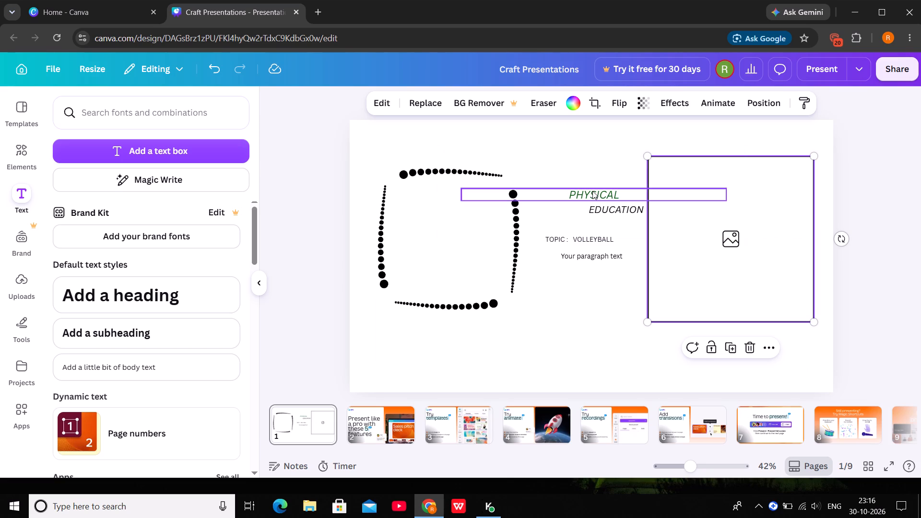
Reposition PHYSICAL, EDUCATION, the TOPIC: VOLLEYBALL line and the new paragraph text higher in the space between the two frames.
drag(592, 191, 562, 174)
drag(599, 204, 573, 196)
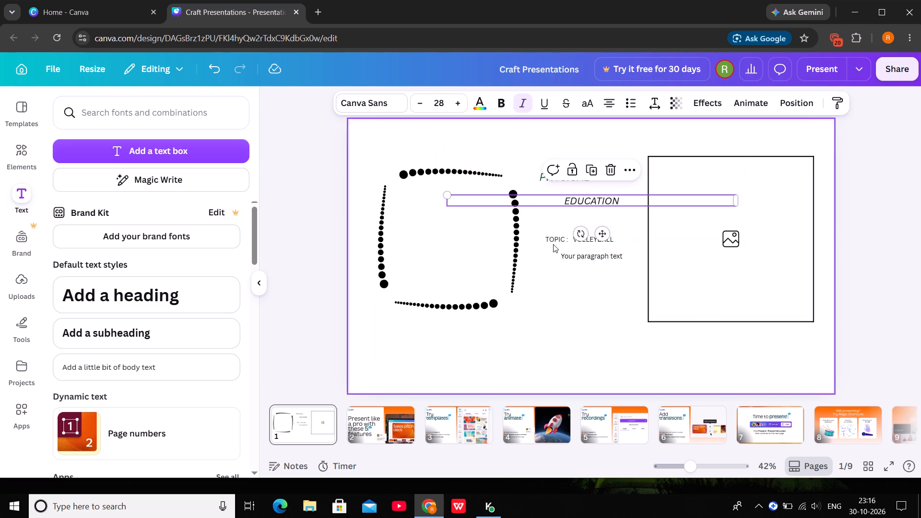
drag(553, 240, 554, 221)
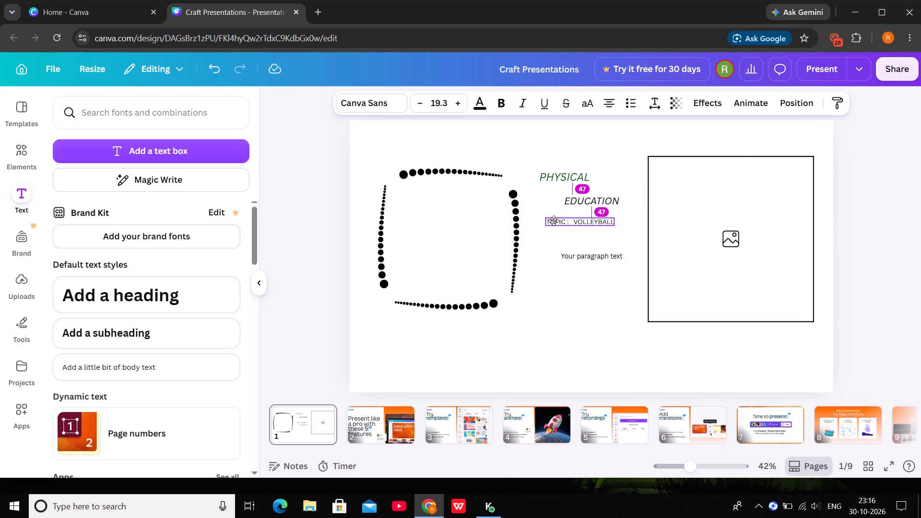
drag(554, 221, 555, 219)
drag(570, 258, 569, 255)
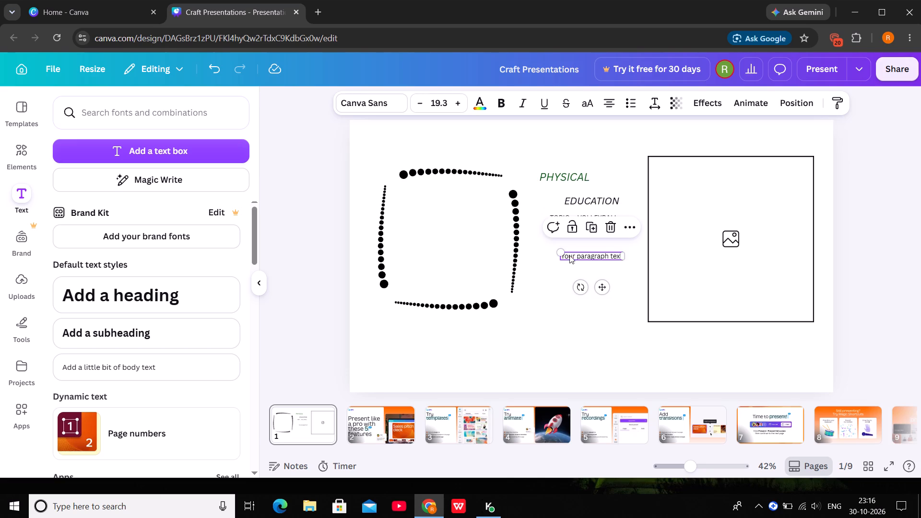
drag(569, 255, 565, 245)
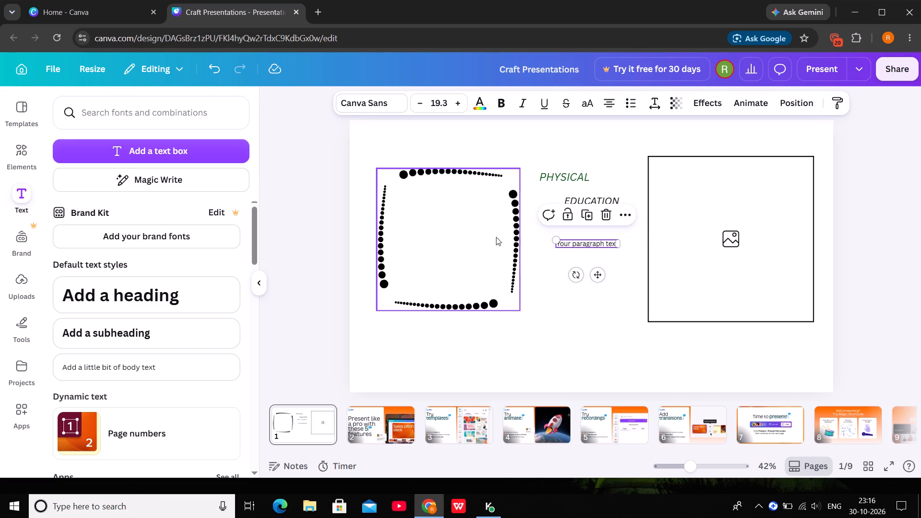
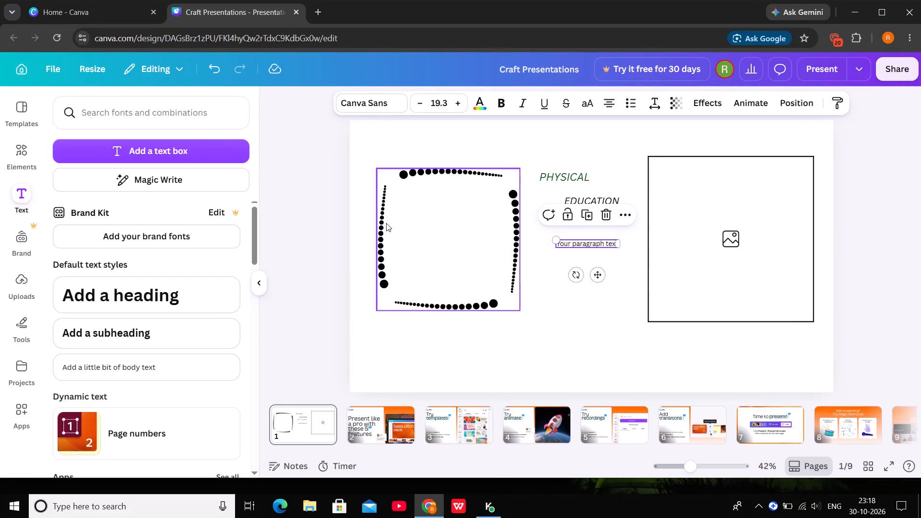
drag(386, 223, 392, 231)
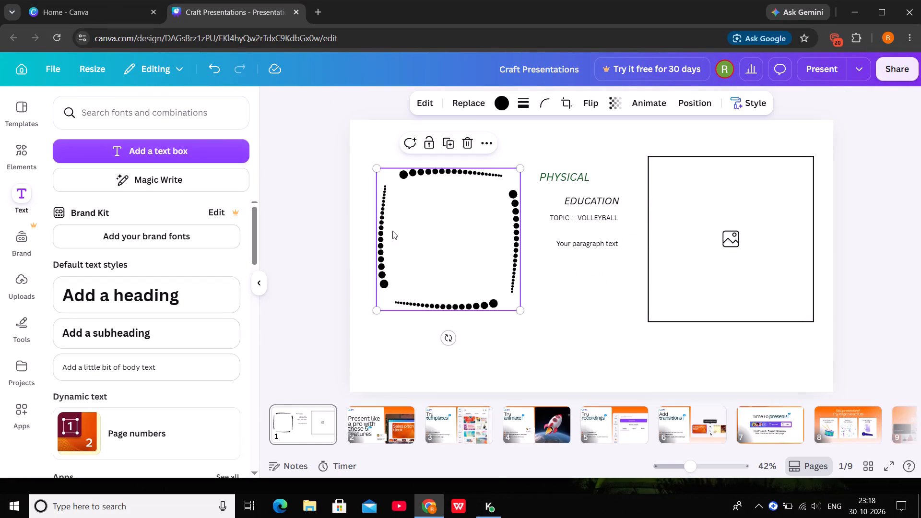
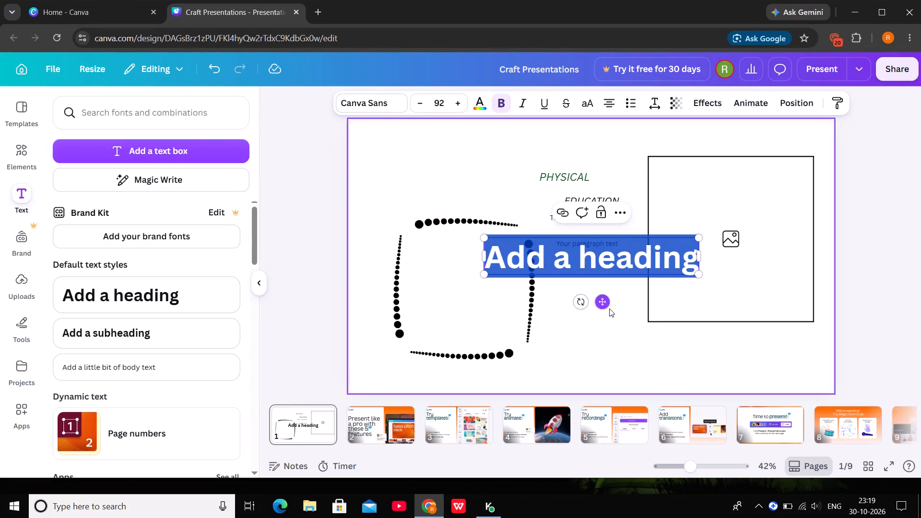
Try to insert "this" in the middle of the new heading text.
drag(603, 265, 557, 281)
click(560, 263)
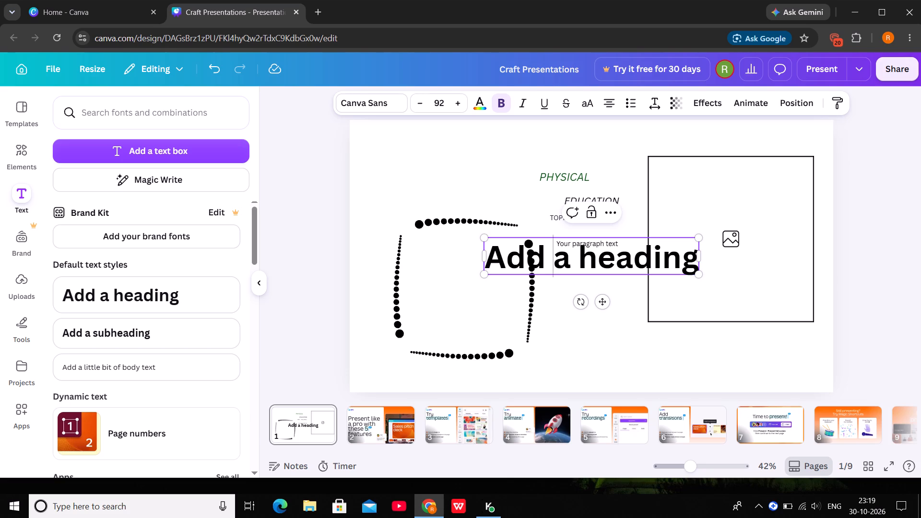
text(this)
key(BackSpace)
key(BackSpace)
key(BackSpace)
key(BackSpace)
Erase all the placeholder text from the "Add a heading" text box on the first slide.
key(BackSpace)
key(BackSpace)
key(BackSpace)
key(BackSpace)
key(BackSpace)
key(BackSpace)
key(BackSpace)
key(BackSpace)
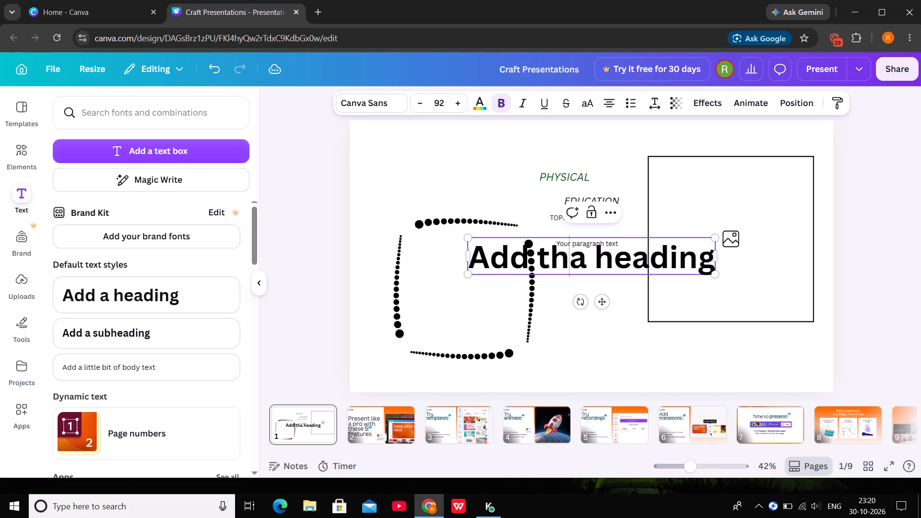
key(Right)
key(Right)
key(Right)
key(Right)
key(Right)
key(Right)
key(Right)
key(Right)
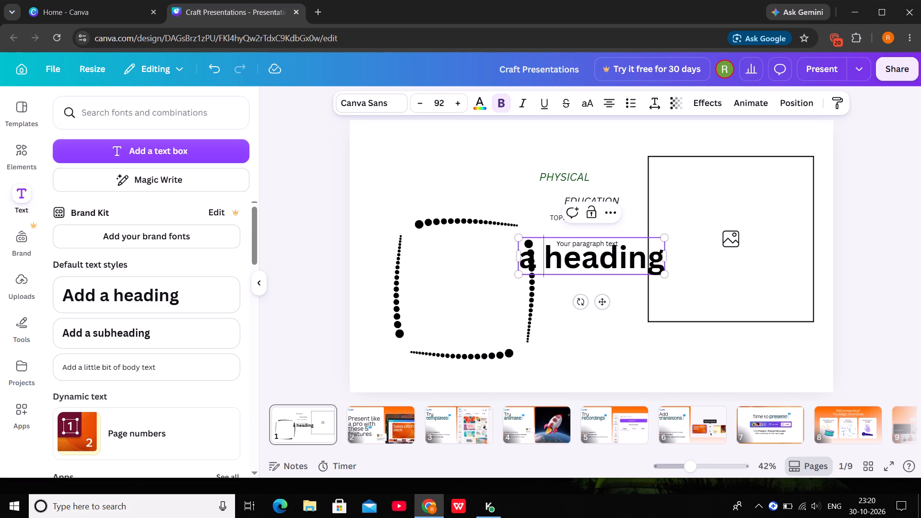
key(Right)
key(Right)
key(Right)
key(Right)
key(bracketright)
key(BackSpace)
key(BackSpace)
key(BackSpace)
key(BackSpace)
key(BackSpace)
key(BackSpace)
key(BackSpace)
key(BackSpace)
key(BackSpace)
key(BackSpace)
key(BackSpace)
key(BackSpace)
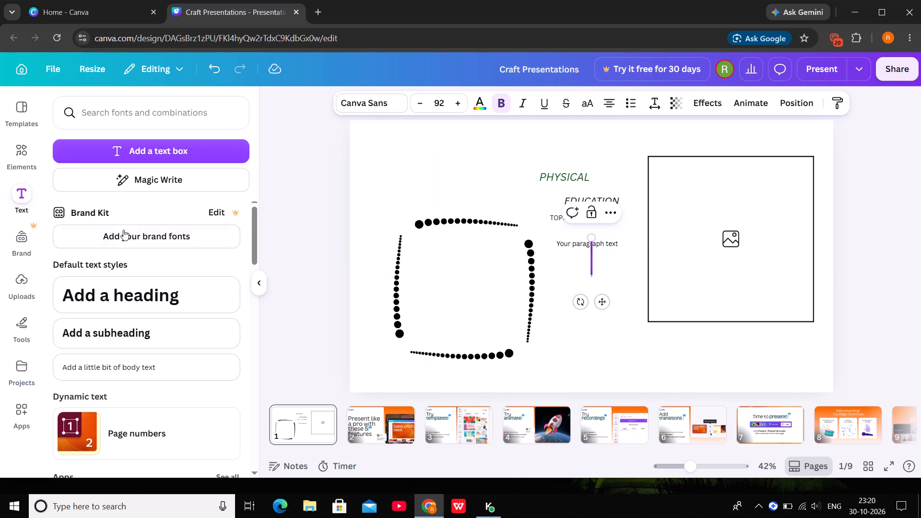
Delete the dotted frame from the first slide.
click(451, 253)
key(Delete)
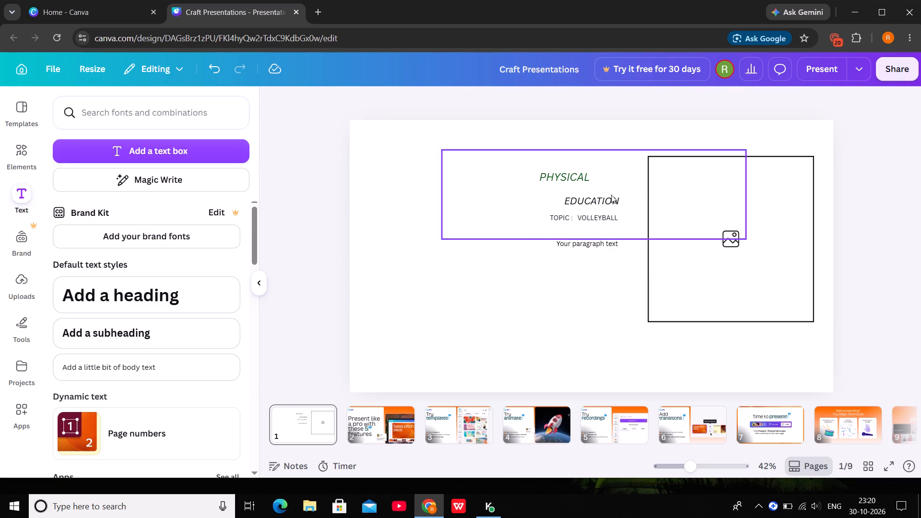
Delete the square image placeholder and its black outline beside the Physical Education text.
click(690, 189)
key(Delete)
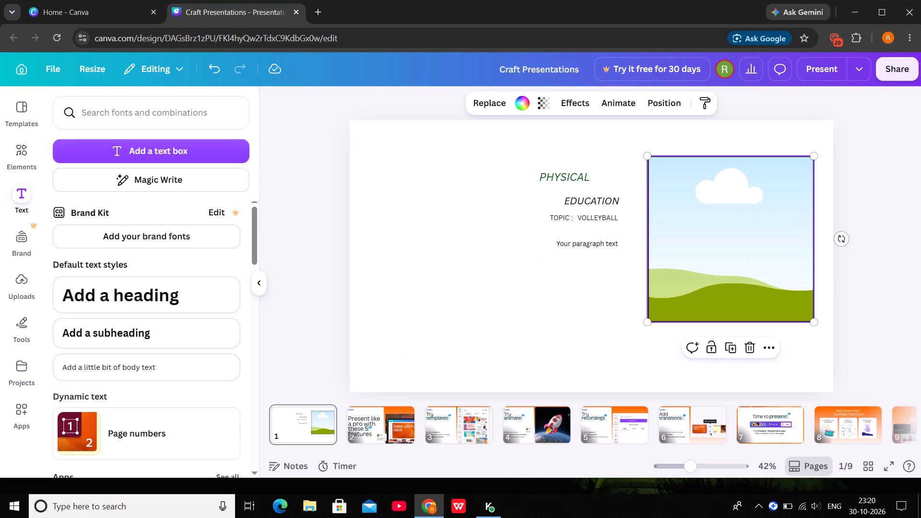
key(Delete)
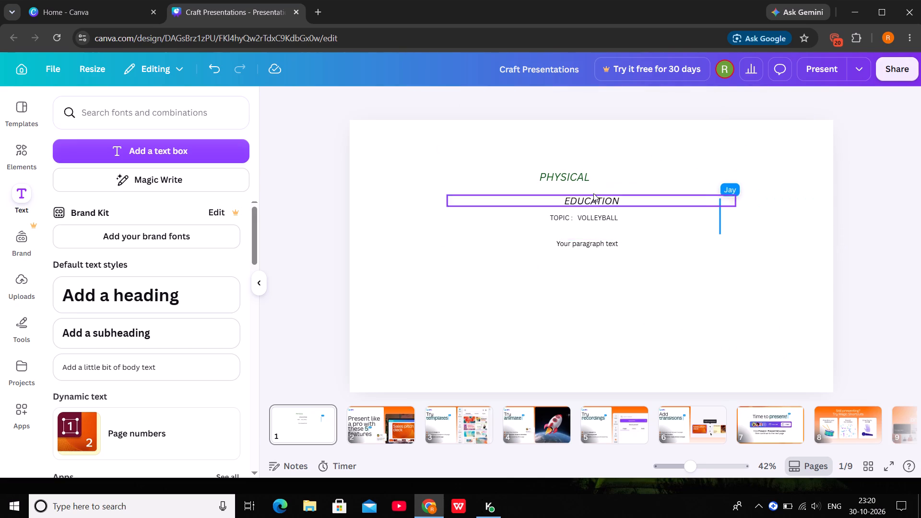
Delete the "Your paragraph text" box below the volleyball topic line.
click(549, 243)
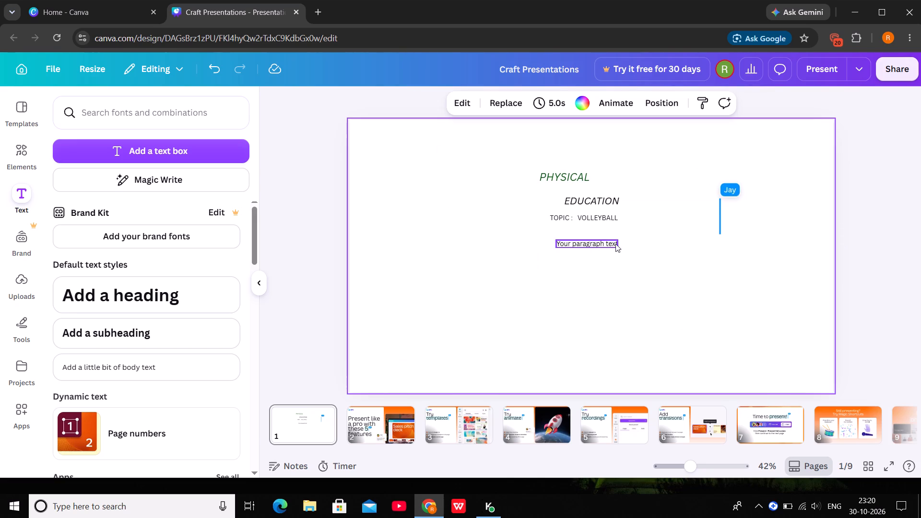
click(615, 244)
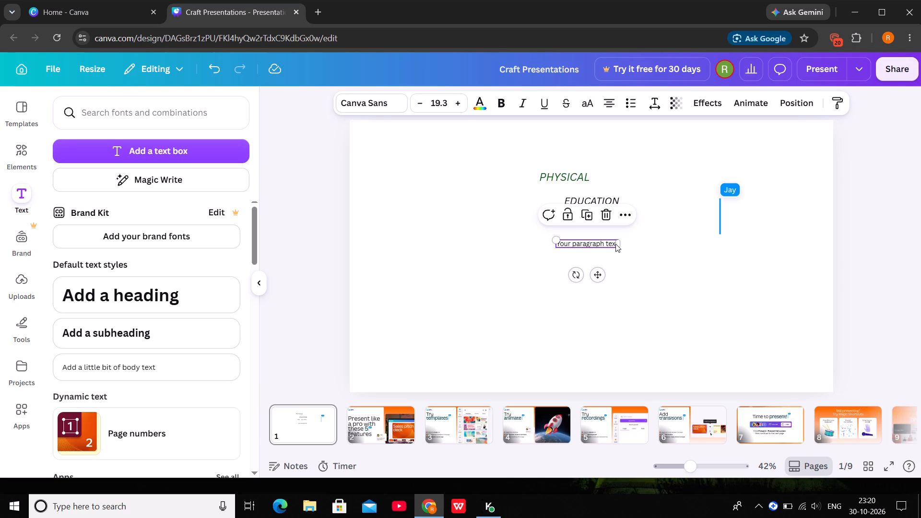
key(BackSpace)
key(BackSpace)
key(BackSpace)
key(BackSpace)
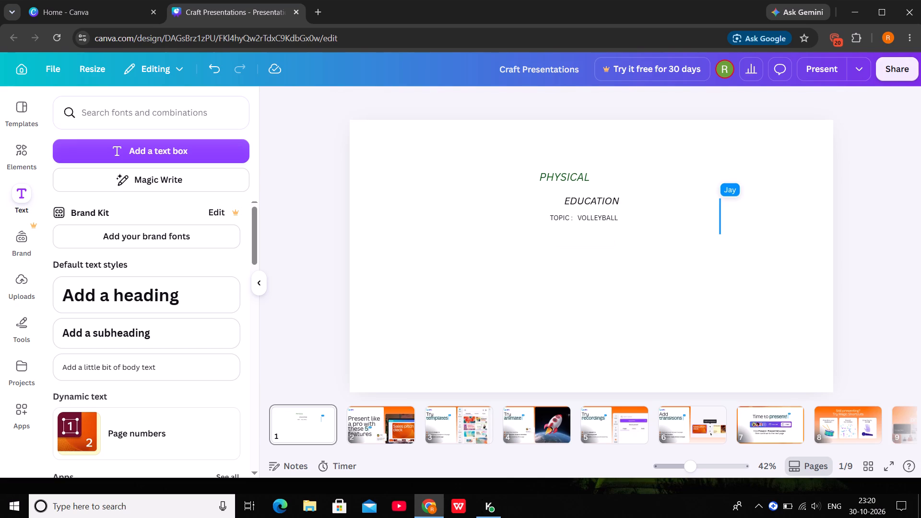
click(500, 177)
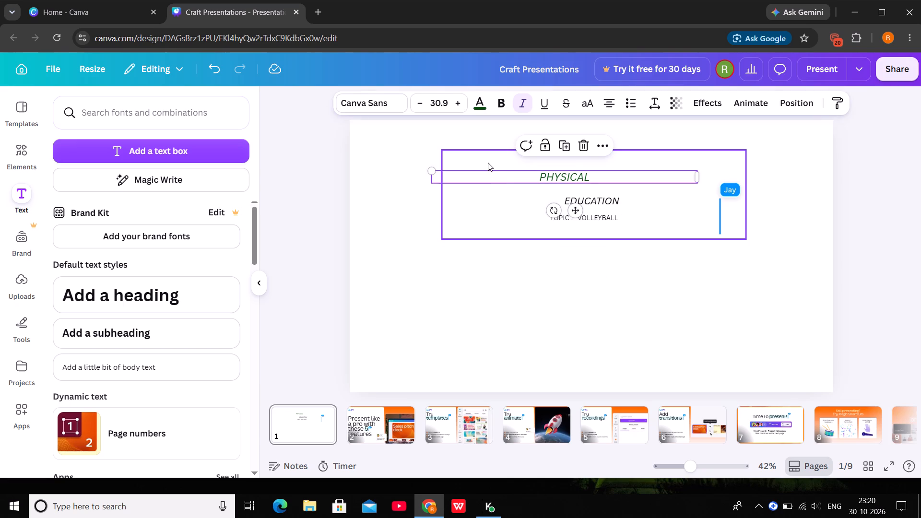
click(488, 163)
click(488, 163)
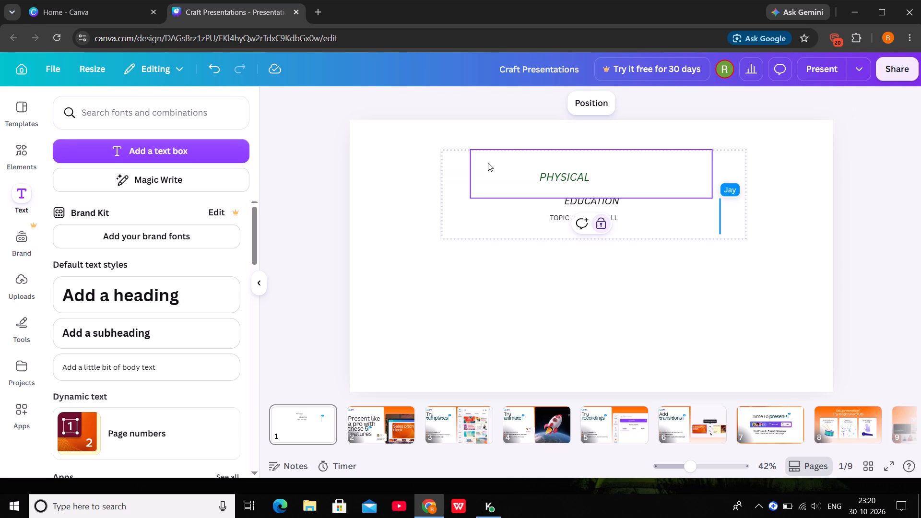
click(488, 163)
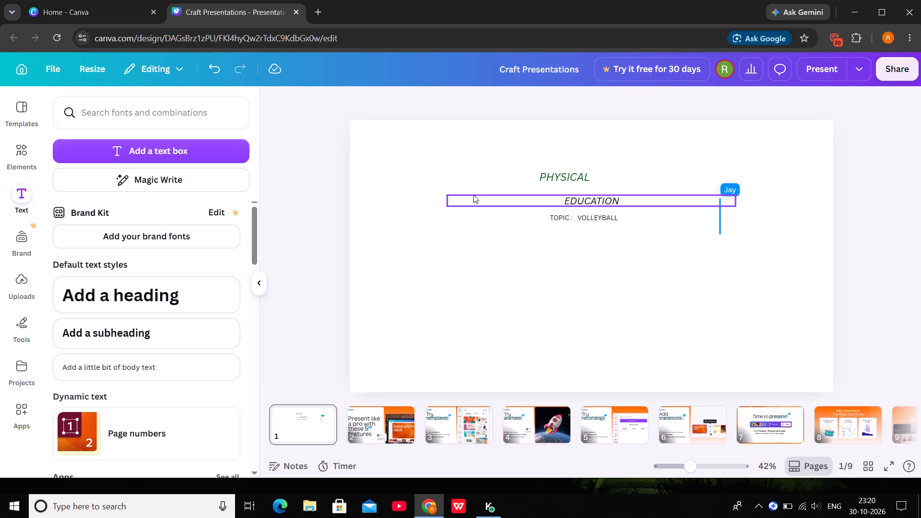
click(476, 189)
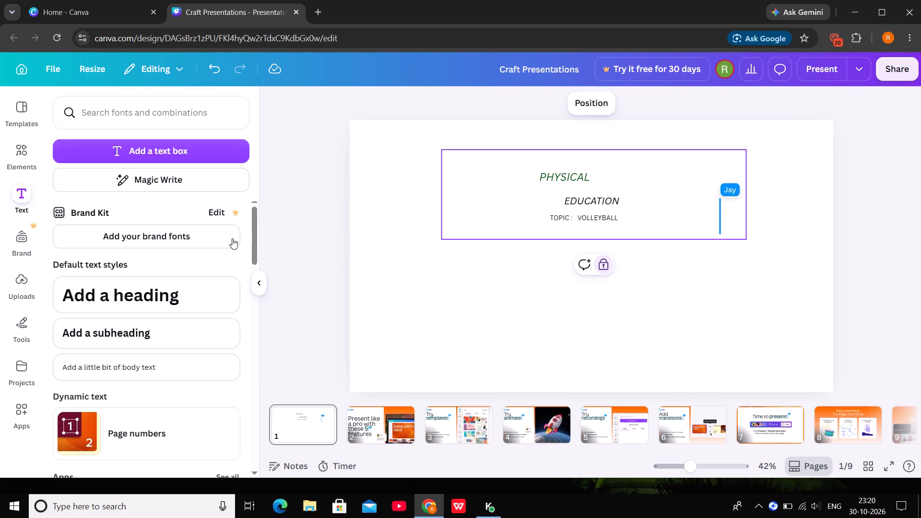
Add the recently used geometric corner-line border to the first slide and enlarge it to roughly twice its size.
click(14, 155)
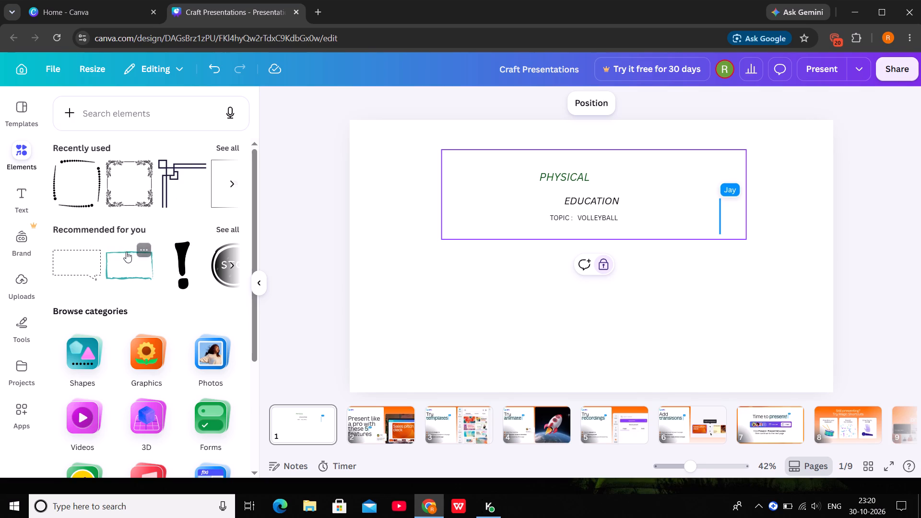
click(187, 183)
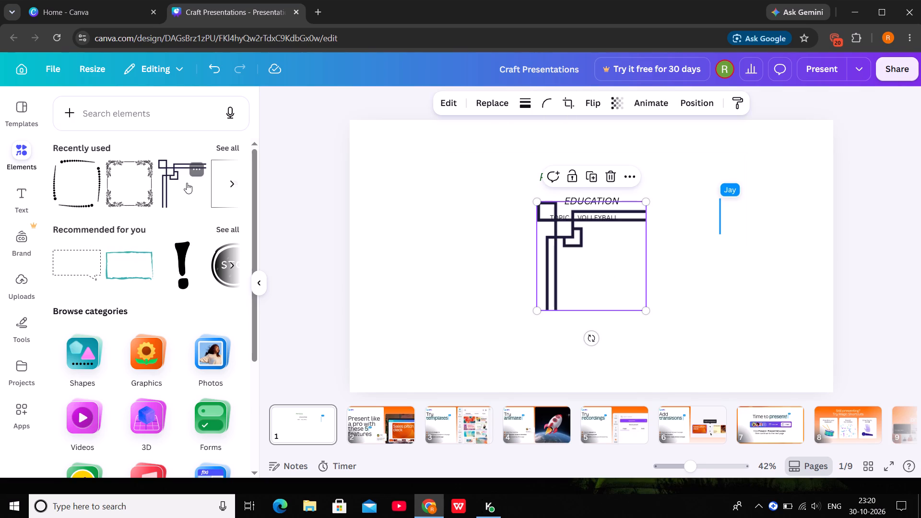
drag(538, 202, 485, 63)
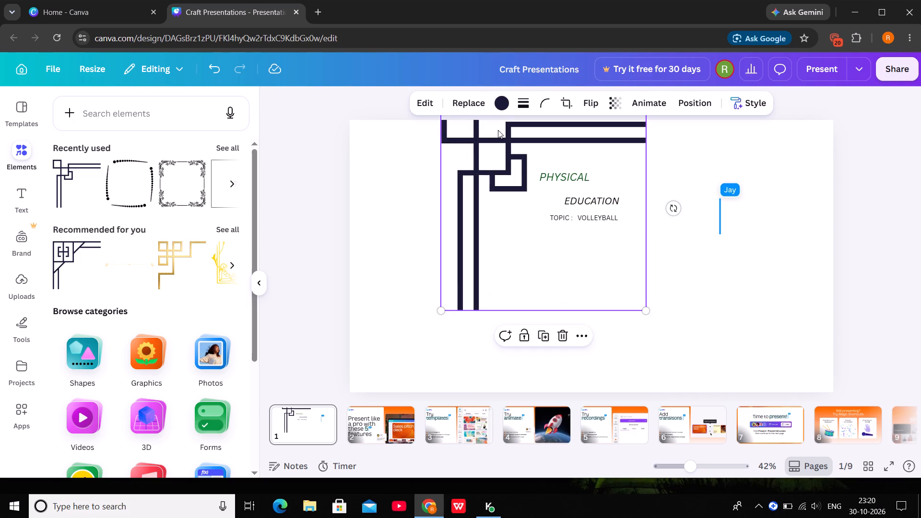
Position the corner-line border just inside the slide's top edge, around the upper left of the Physical Education text.
drag(484, 157, 496, 210)
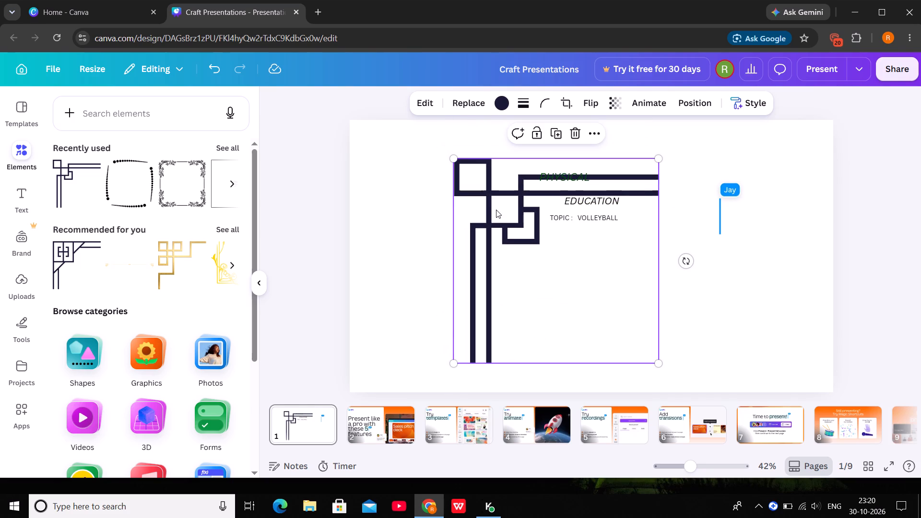
drag(496, 205, 495, 185)
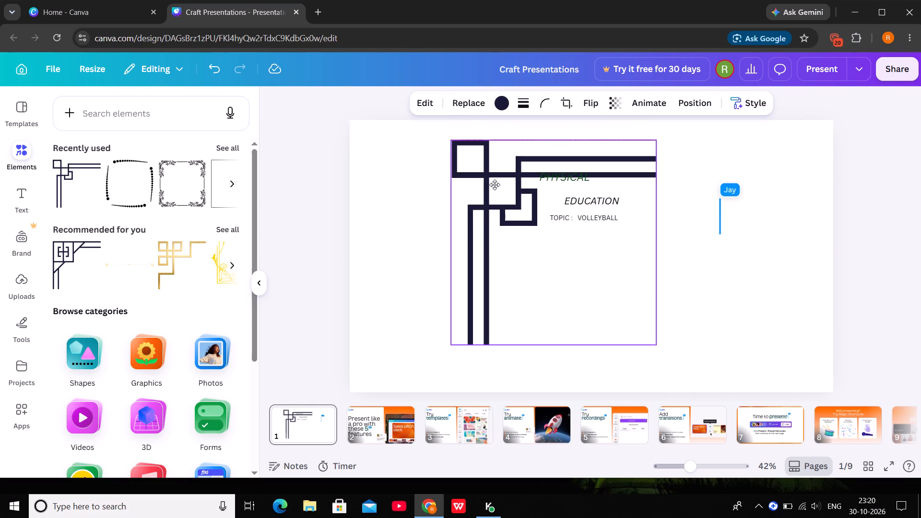
drag(495, 185, 490, 174)
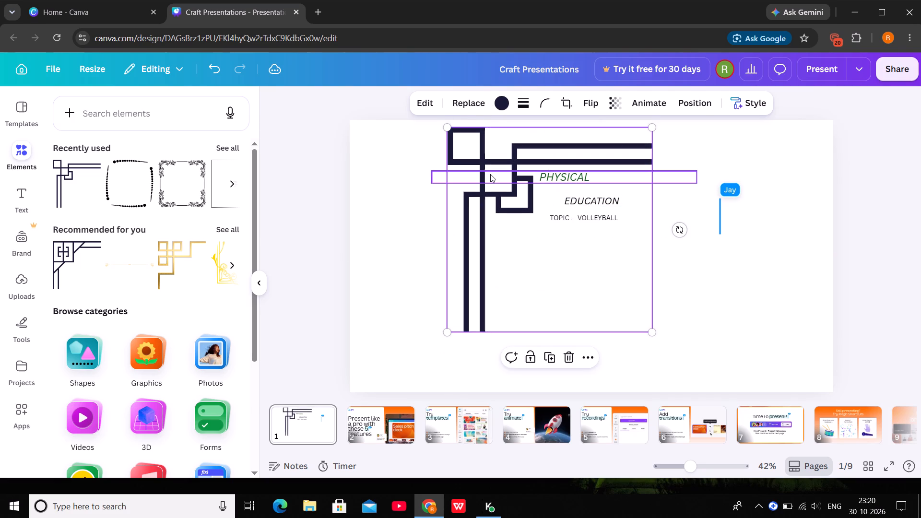
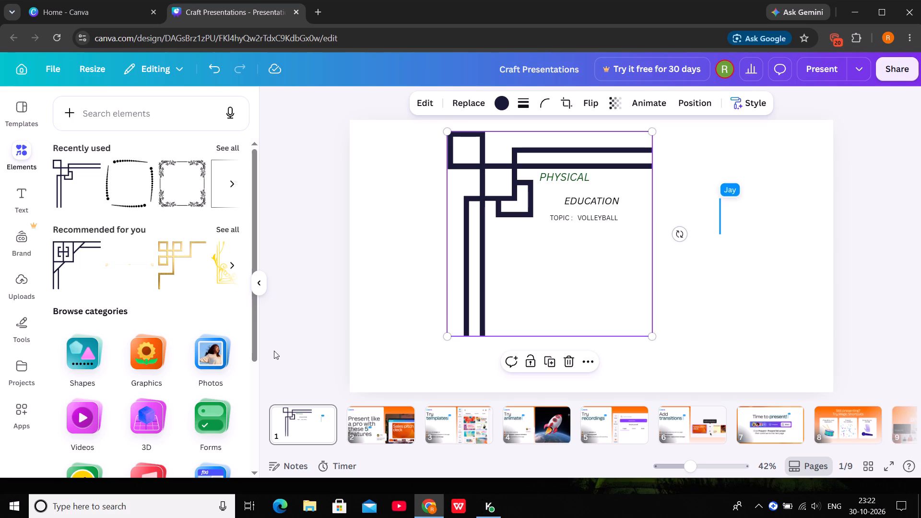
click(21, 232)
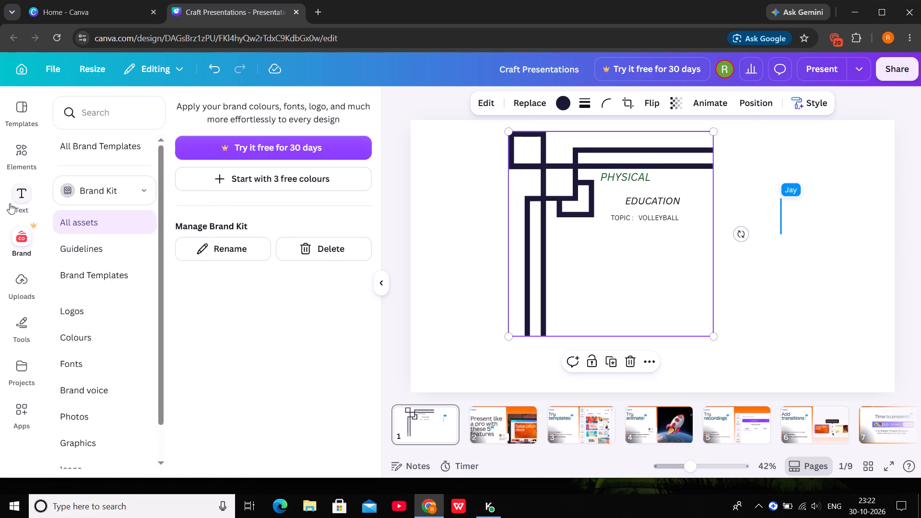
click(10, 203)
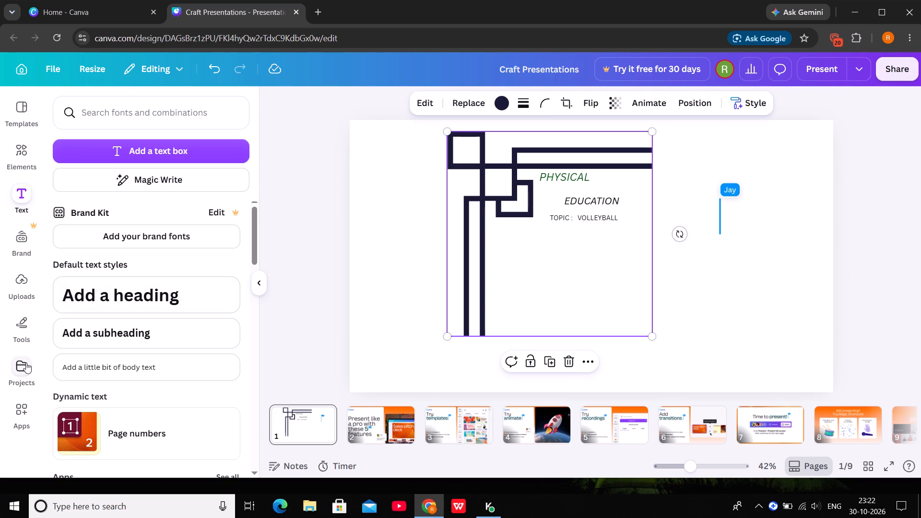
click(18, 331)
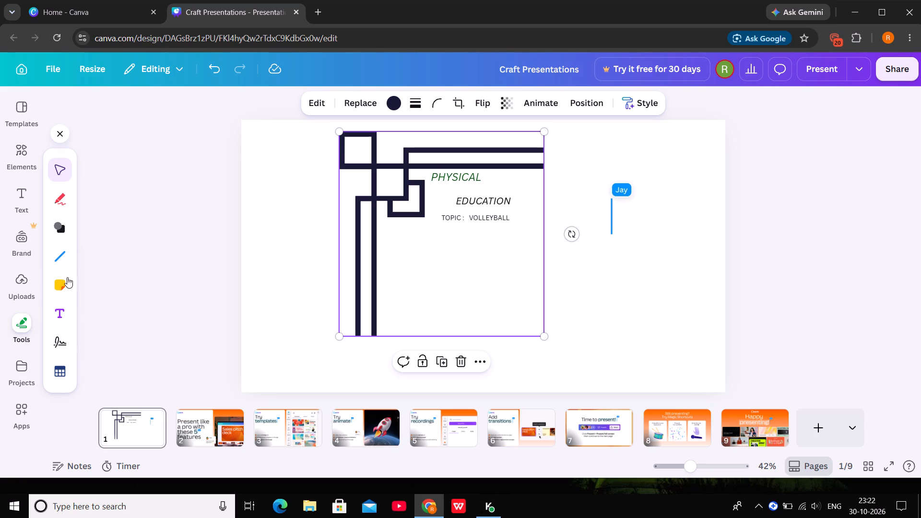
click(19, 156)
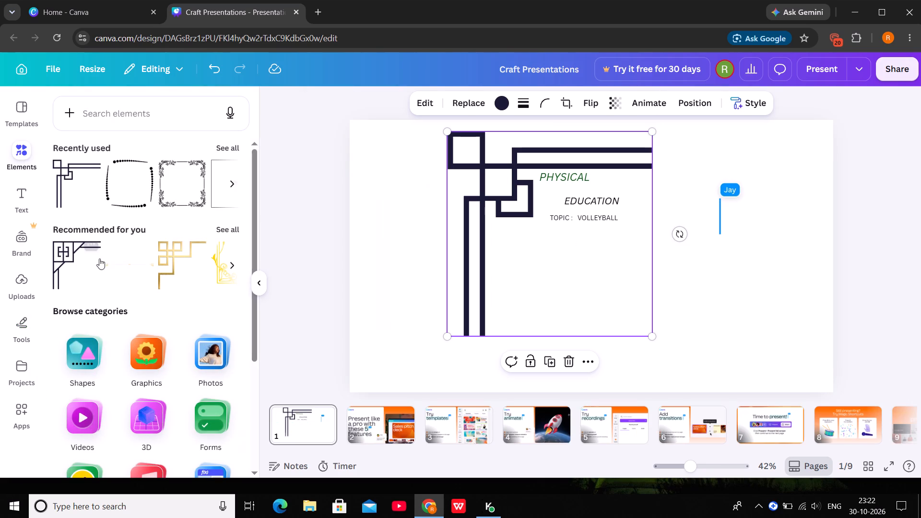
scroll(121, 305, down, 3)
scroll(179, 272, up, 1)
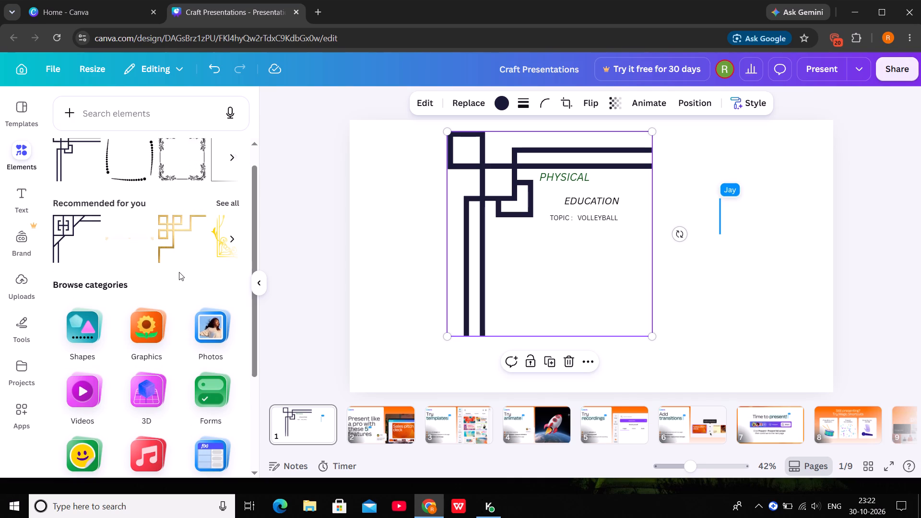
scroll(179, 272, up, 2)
Browse the default text styles, text apps and font combinations for text to use on the first slide.
click(25, 189)
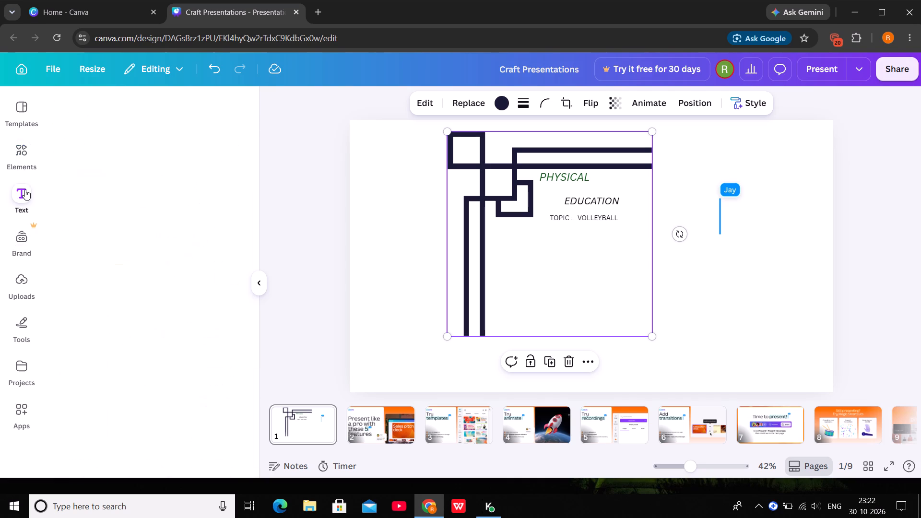
scroll(131, 246, down, 2)
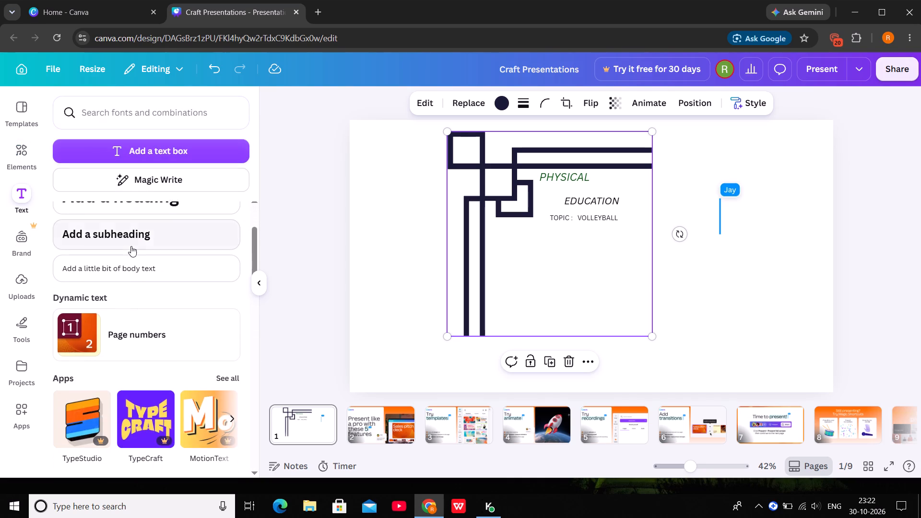
scroll(131, 246, down, 5)
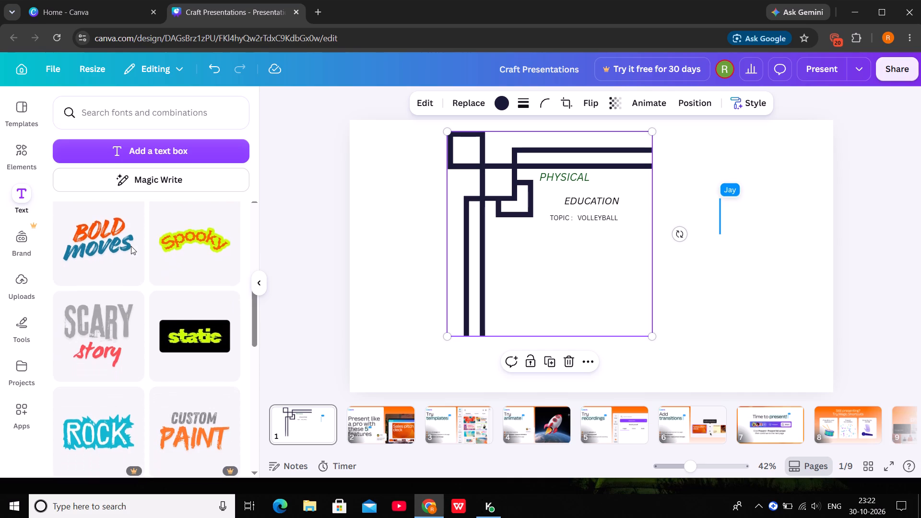
scroll(131, 246, down, 3)
scroll(131, 246, up, 1)
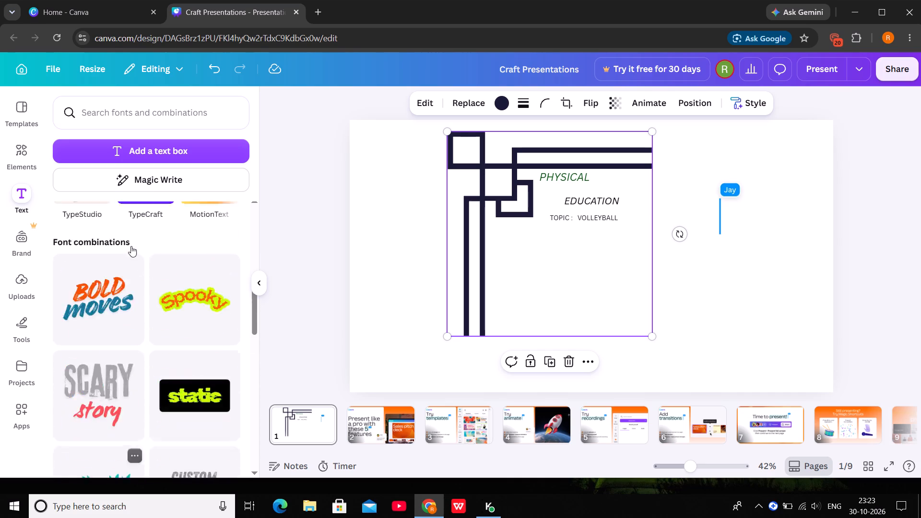
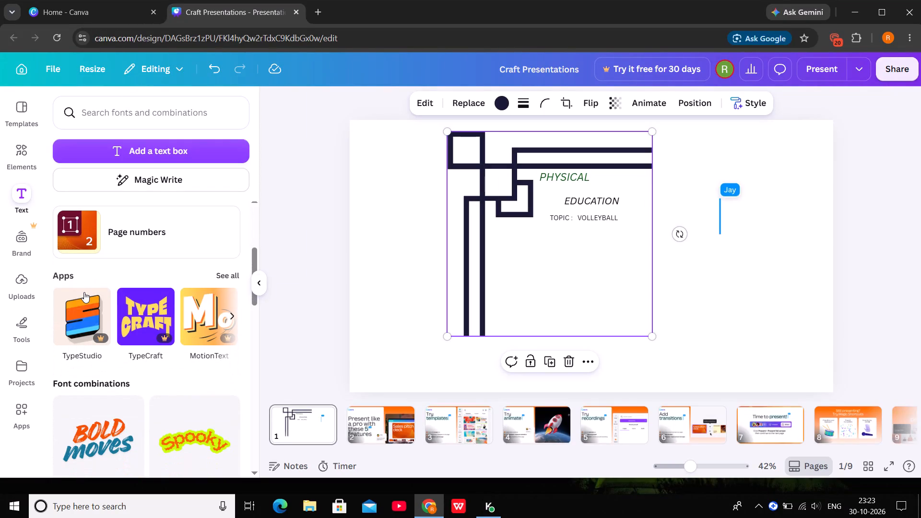
Browse the default text styles and font combinations for a style to use on the first slide.
scroll(84, 292, up, 8)
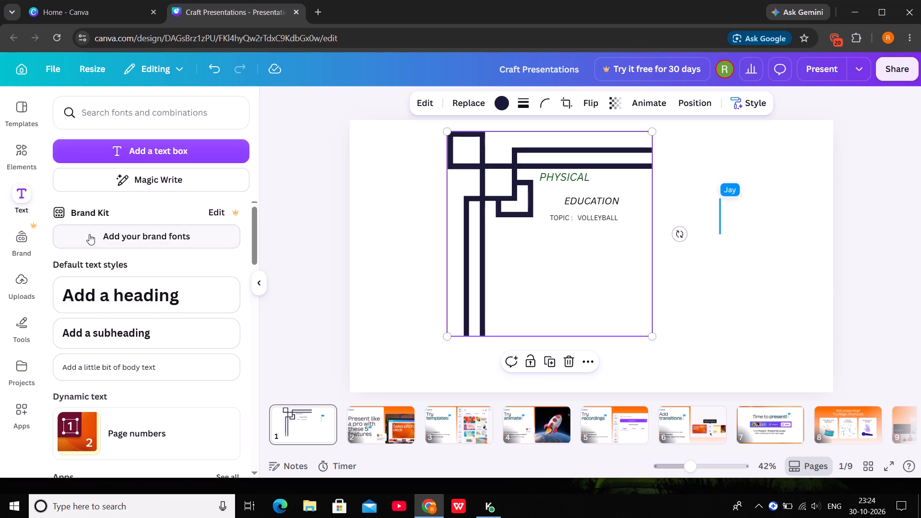
scroll(89, 234, down, 1)
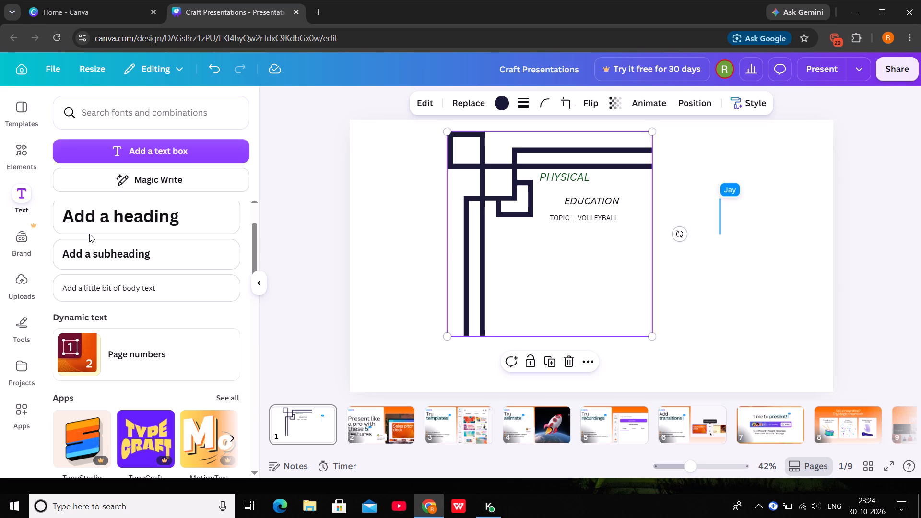
scroll(99, 257, down, 2)
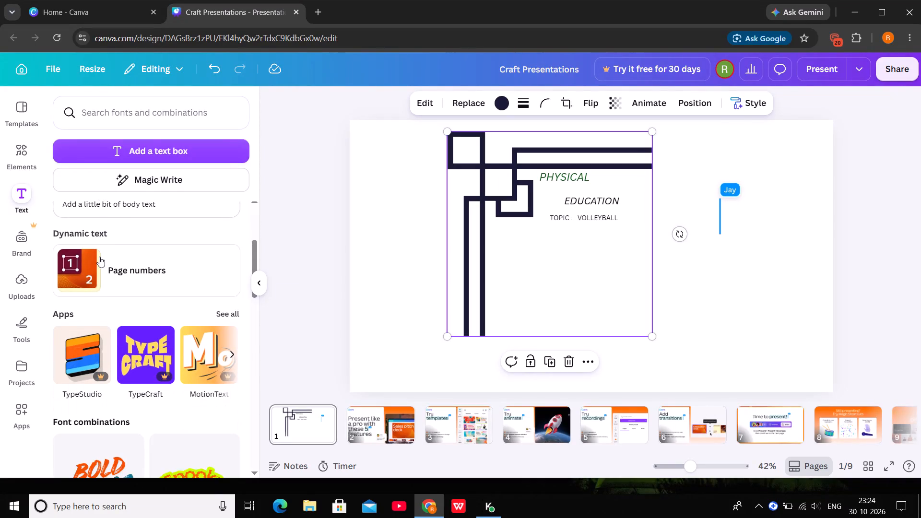
scroll(99, 257, down, 6)
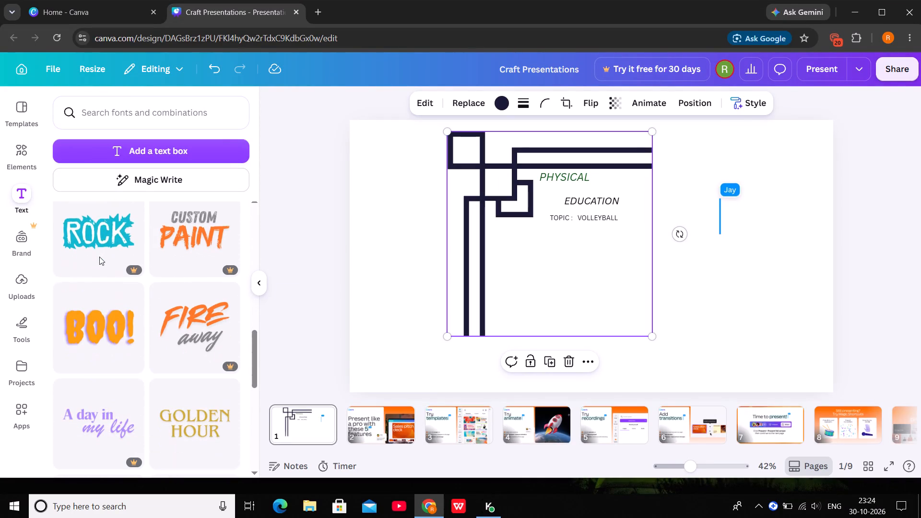
scroll(99, 257, down, 3)
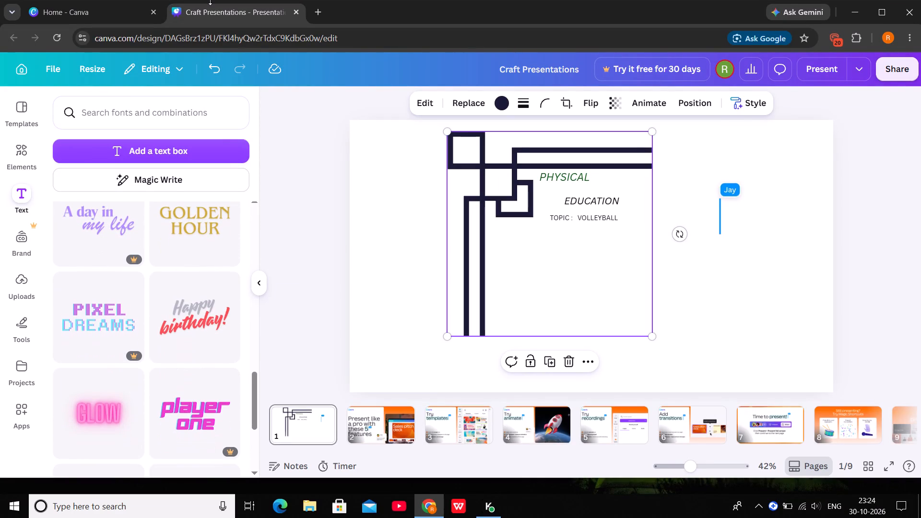
scroll(128, 300, right, 1)
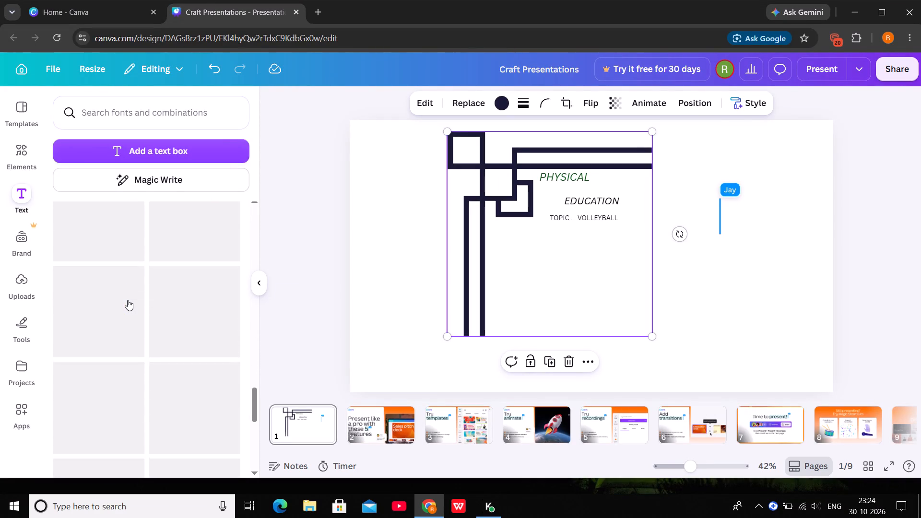
scroll(117, 305, up, 11)
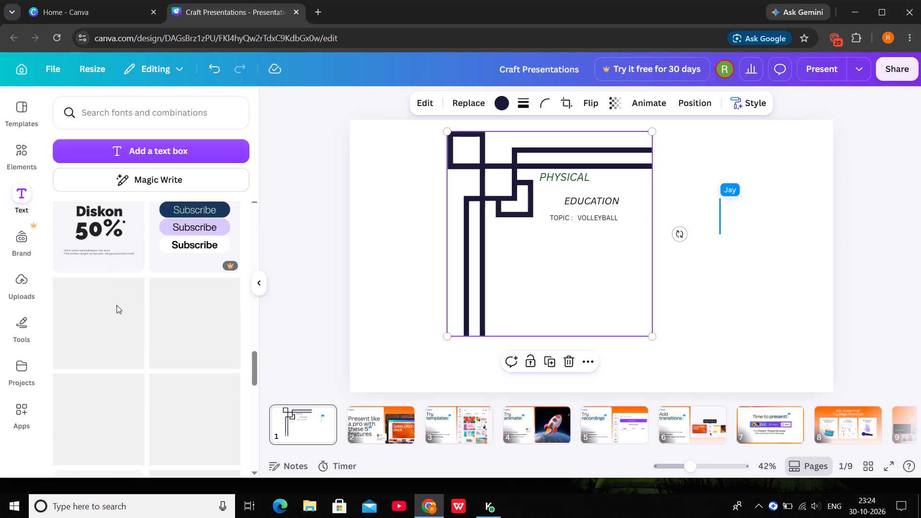
scroll(117, 305, down, 1)
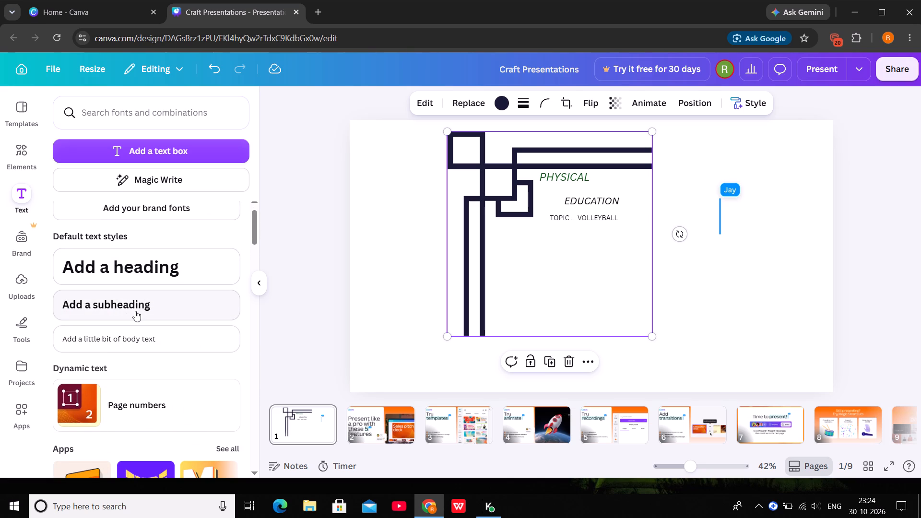
click(135, 311)
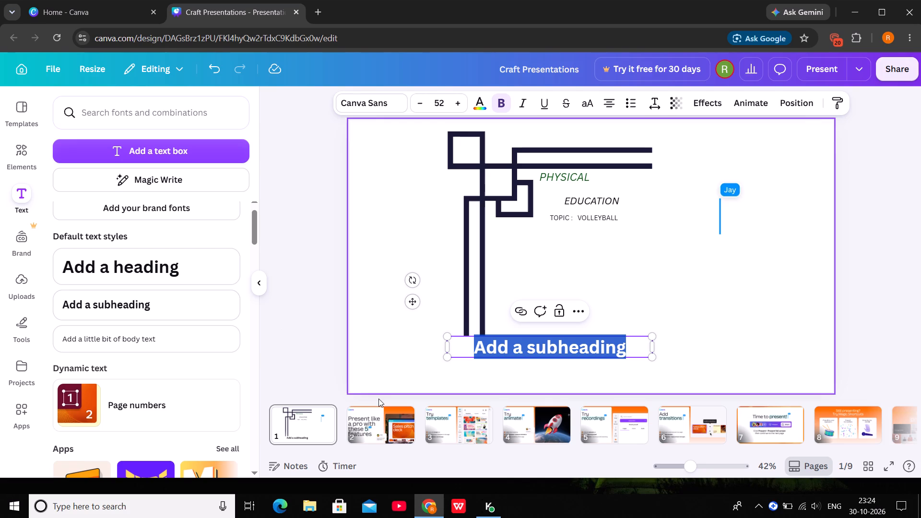
drag(532, 345, 532, 330)
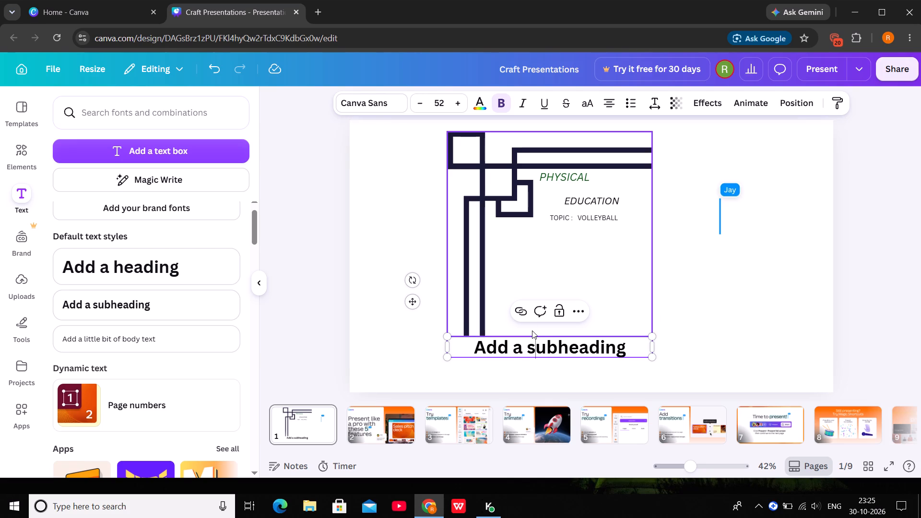
drag(532, 330, 548, 342)
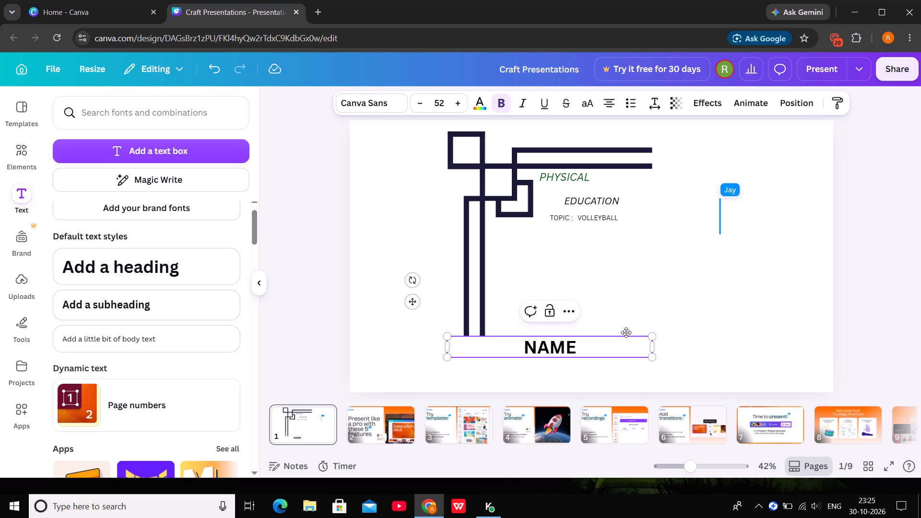
Move the NAME text box up to just below the TOPIC: VOLLEYBALL line.
drag(626, 333, 595, 216)
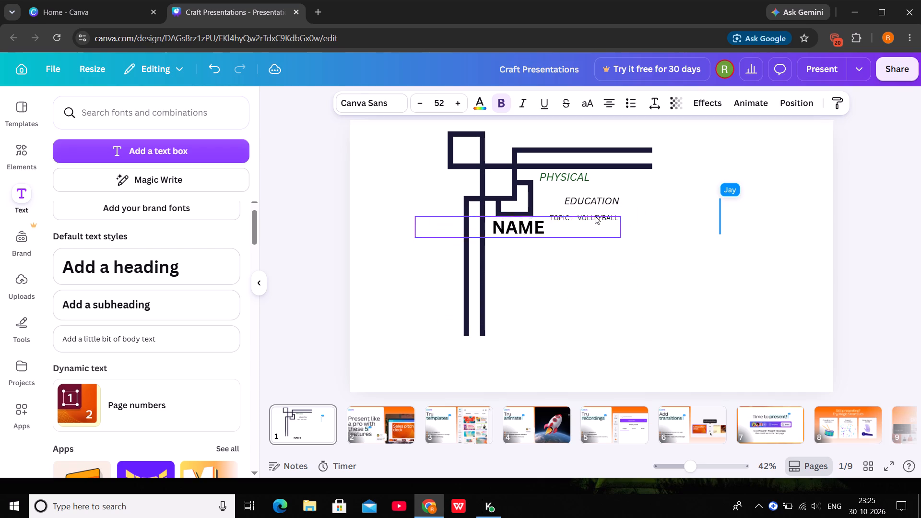
drag(595, 216, 594, 229)
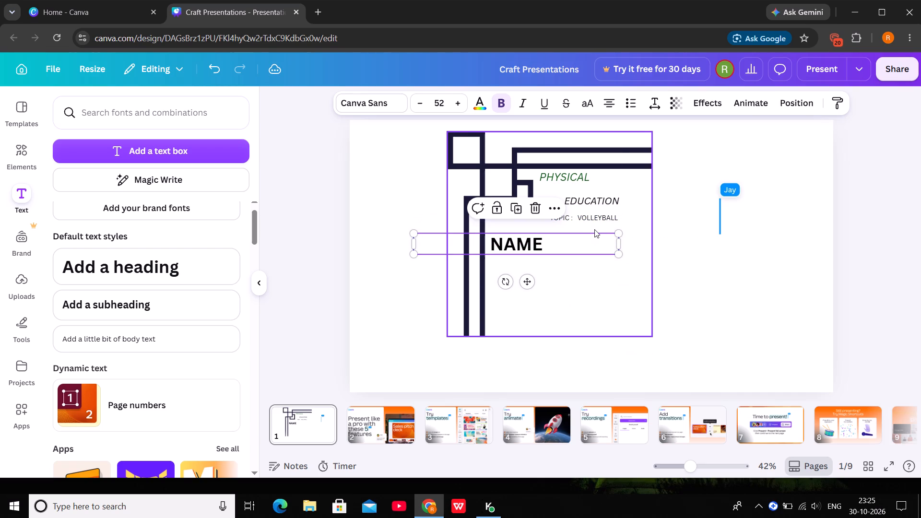
Extend the NAME text so the line reads "NAME: RAHUL".
click(592, 242)
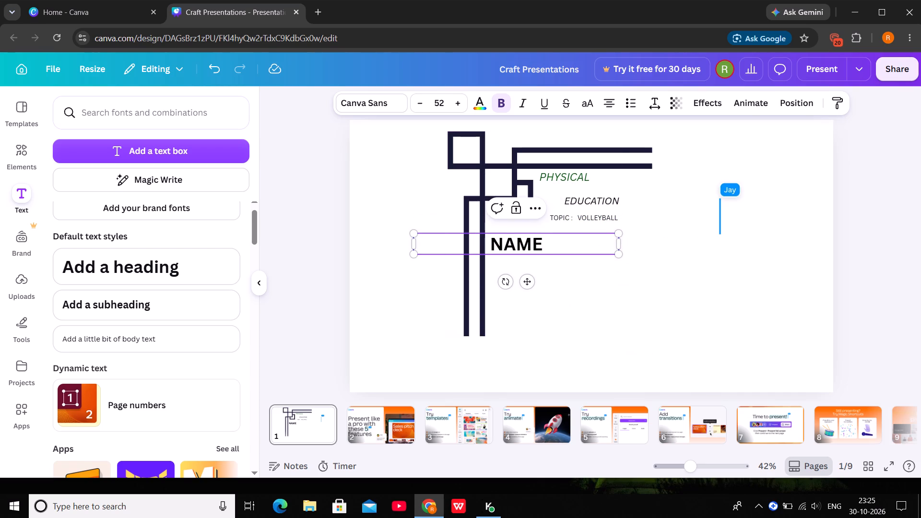
text(:)
key(space)
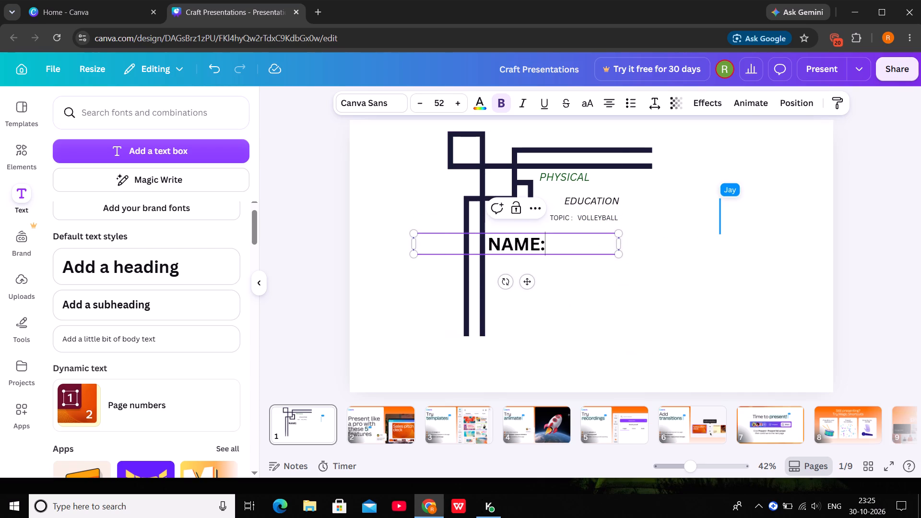
text(raHUL)
key(BackSpace)
key(BackSpace)
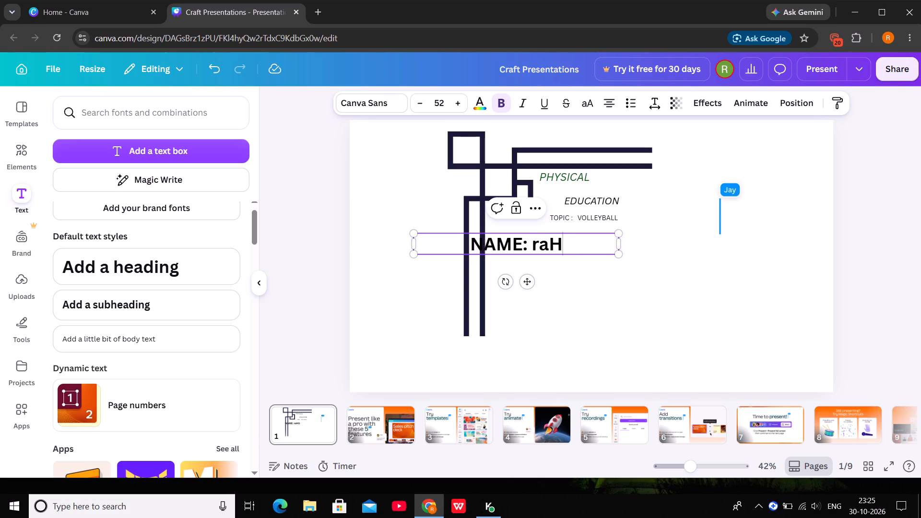
key(BackSpace)
key(BackSpace)
key(BackSpace)
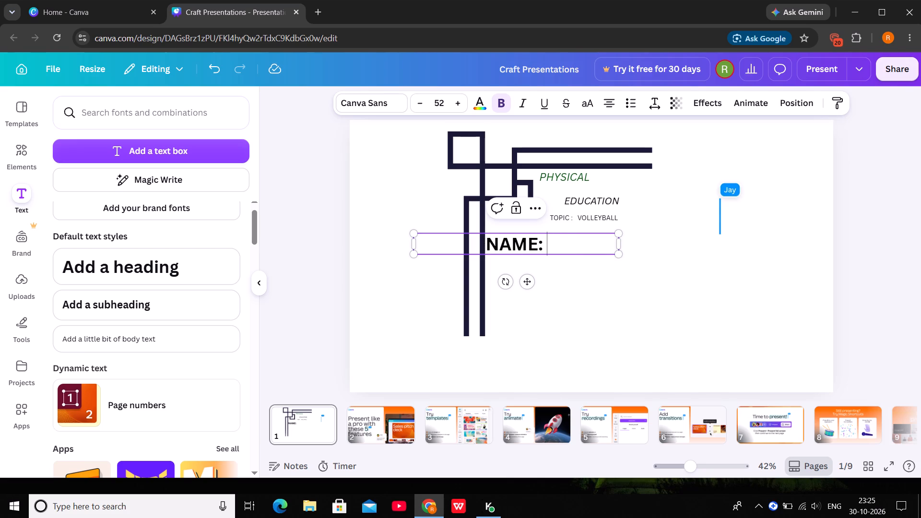
text(RAHUL)
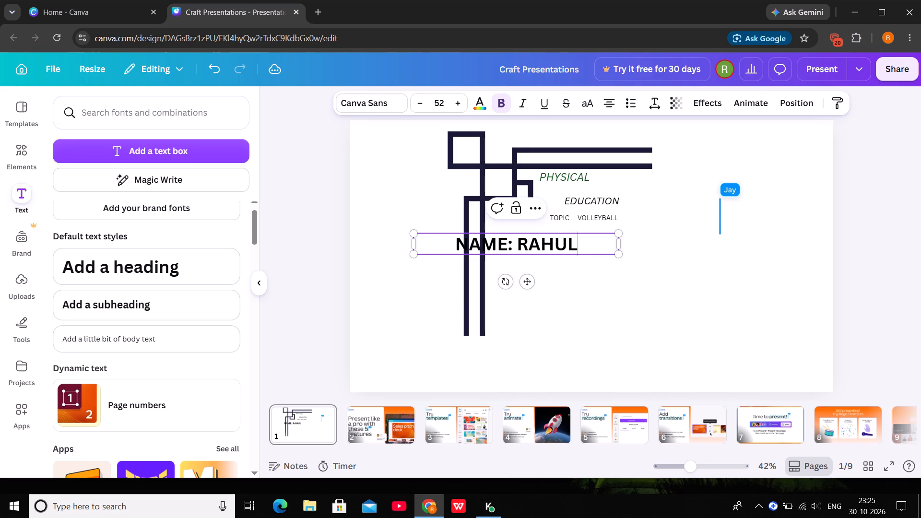
key(space)
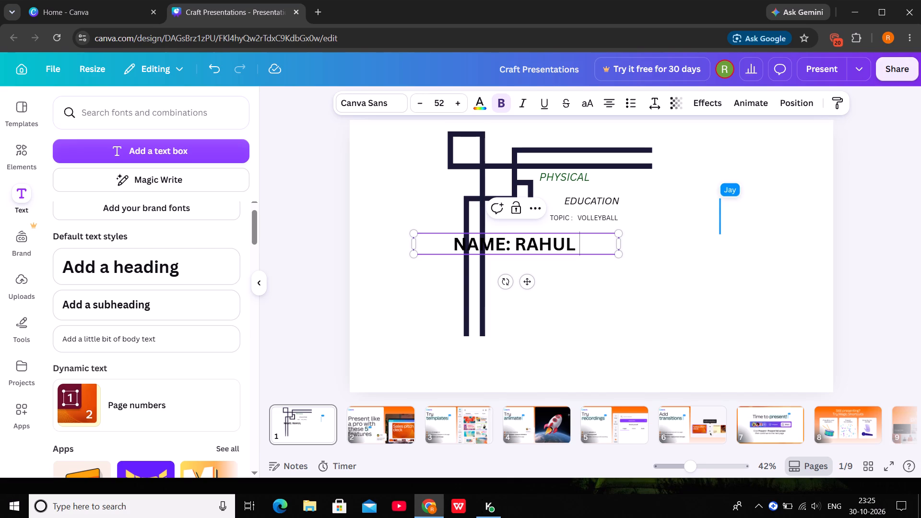
Reposition the name line closely beneath TOPIC: VOLLEYBALL, with its text clear of the border's vertical bars.
drag(597, 231, 602, 235)
drag(602, 235, 645, 234)
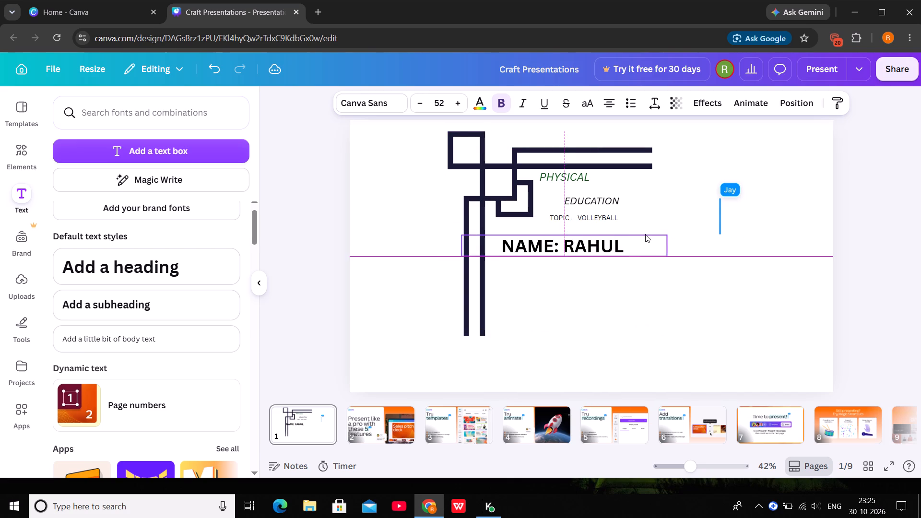
drag(645, 234, 640, 228)
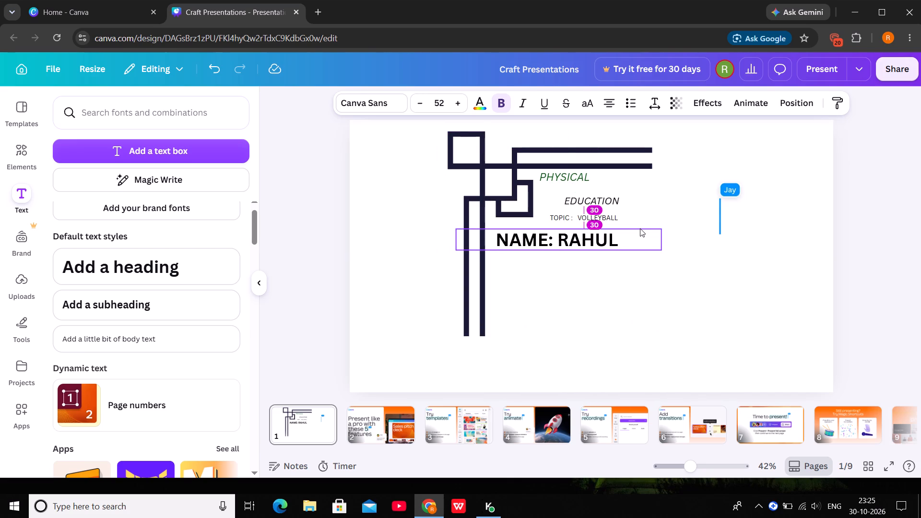
drag(640, 228, 635, 228)
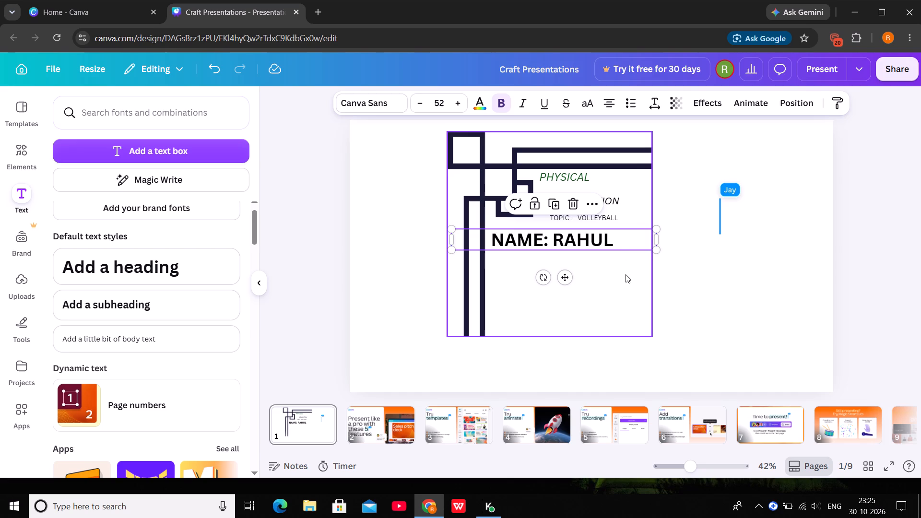
click(626, 274)
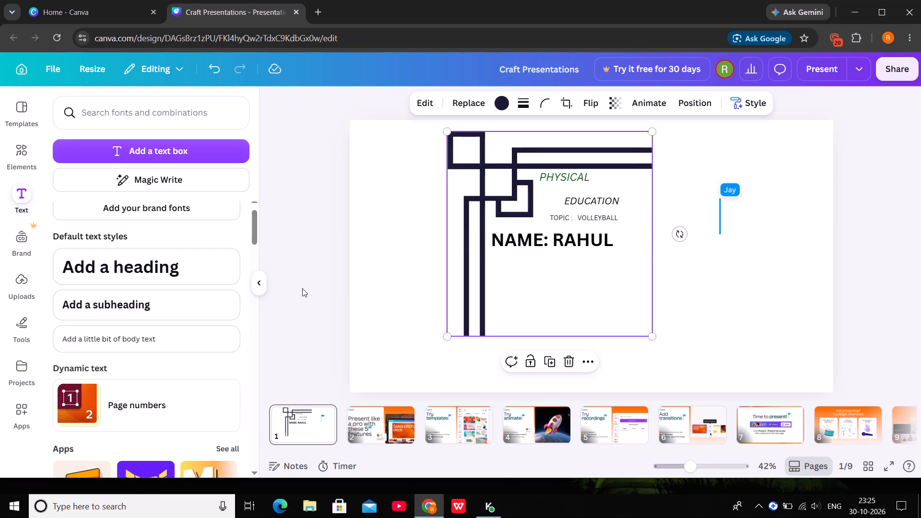
Add a second subheading text box below the name line, reading "CLASS: 12th A".
click(164, 302)
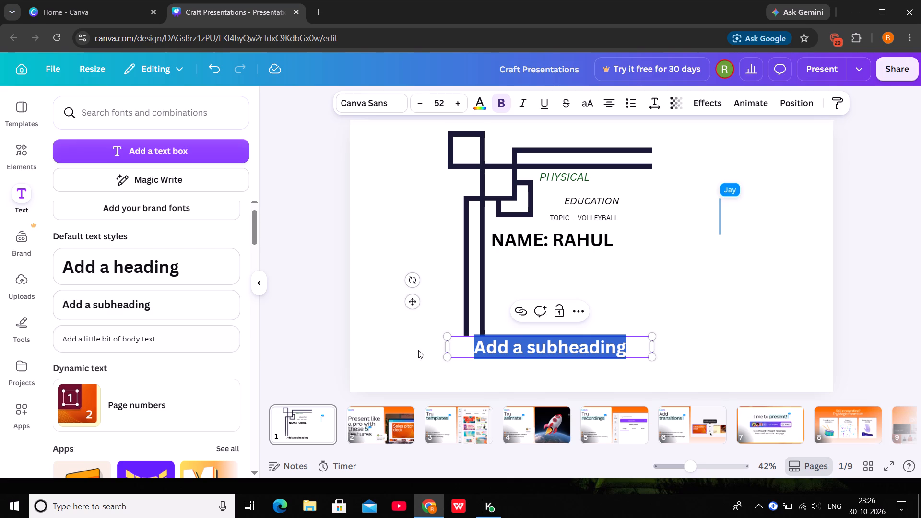
drag(559, 335, 581, 258)
click(654, 265)
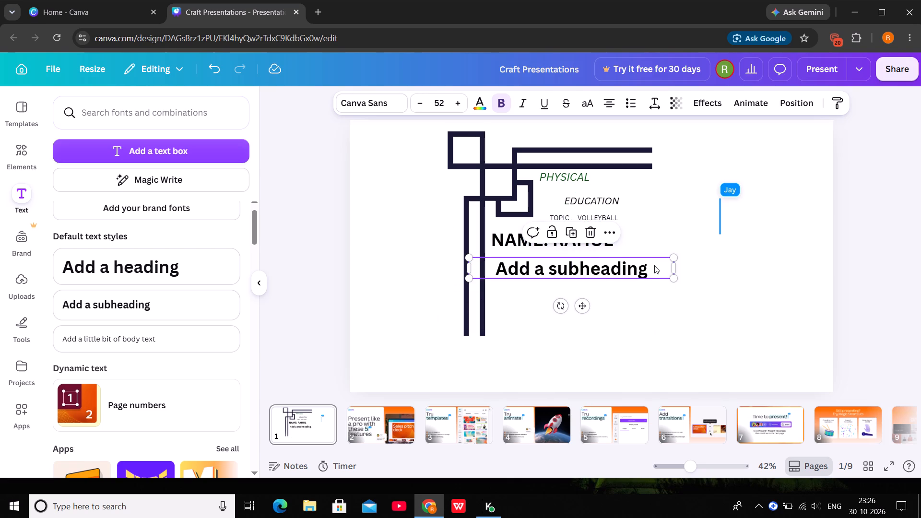
key(BackSpace)
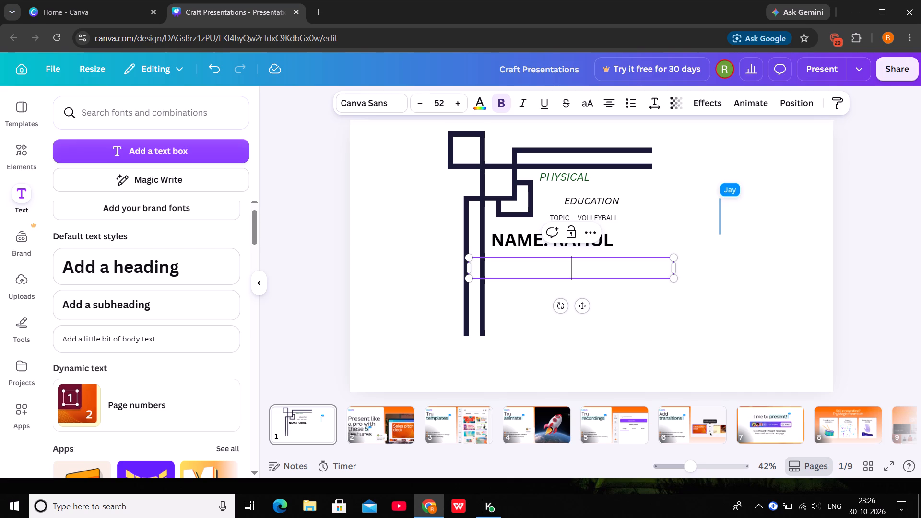
text(CLASS)
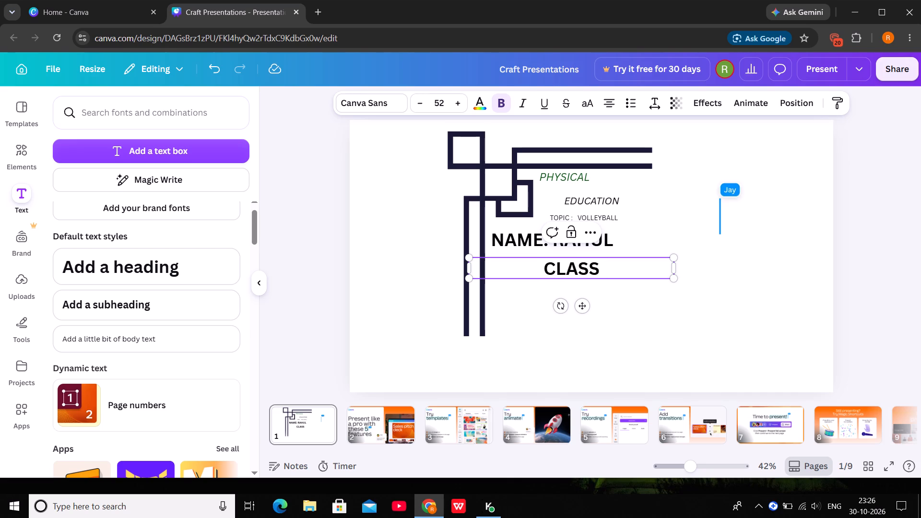
key(semicolon)
key(BackSpace)
key(shift+colon)
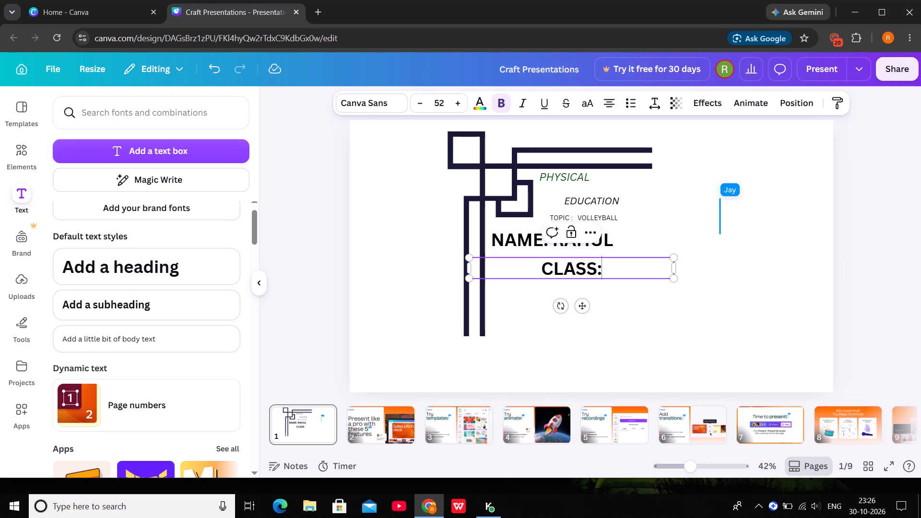
key(space)
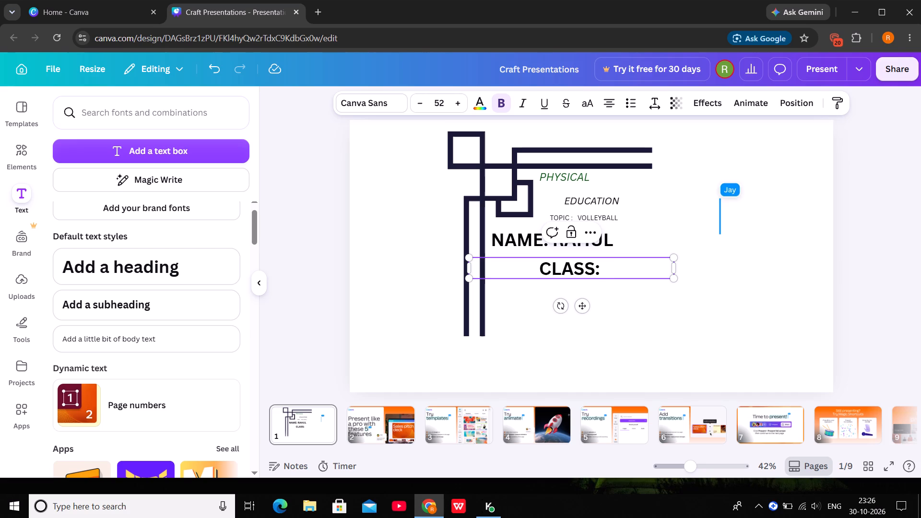
text(12)
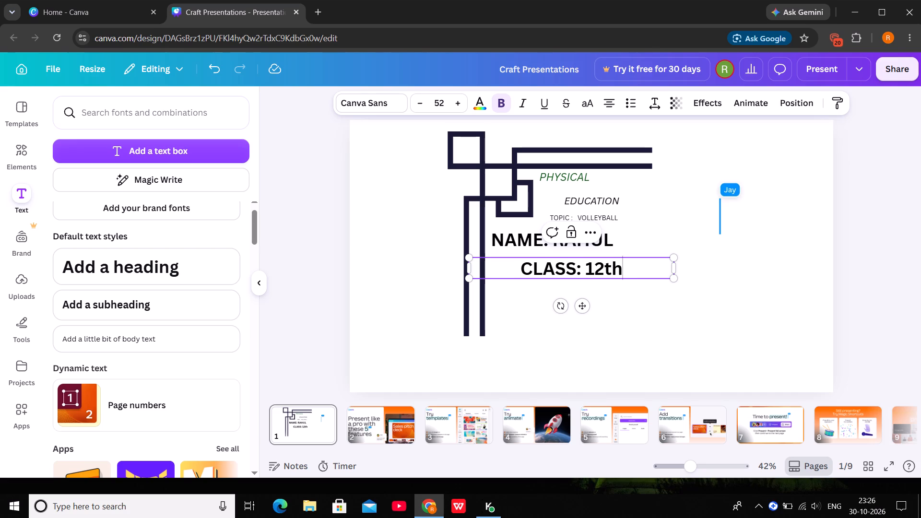
key(space)
key(shift+a)
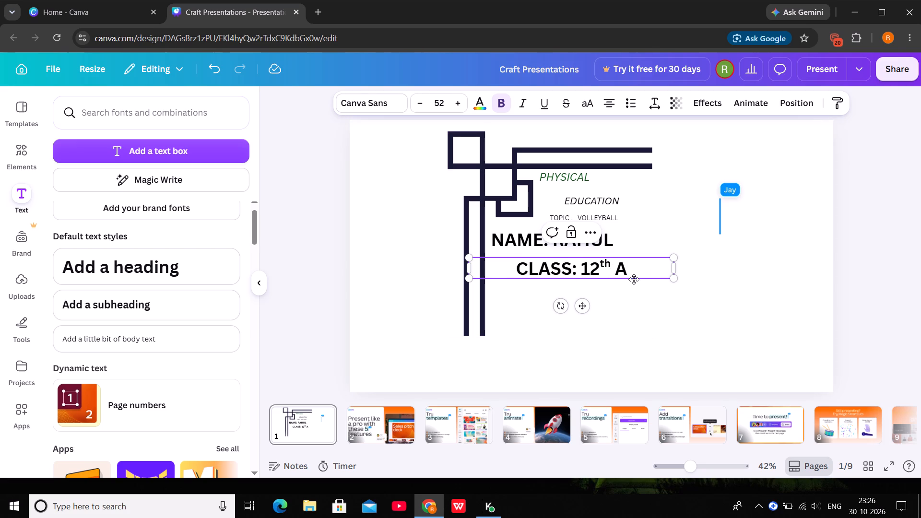
Move the class line directly beneath the name line so their text starts roughly line up.
drag(634, 279, 608, 272)
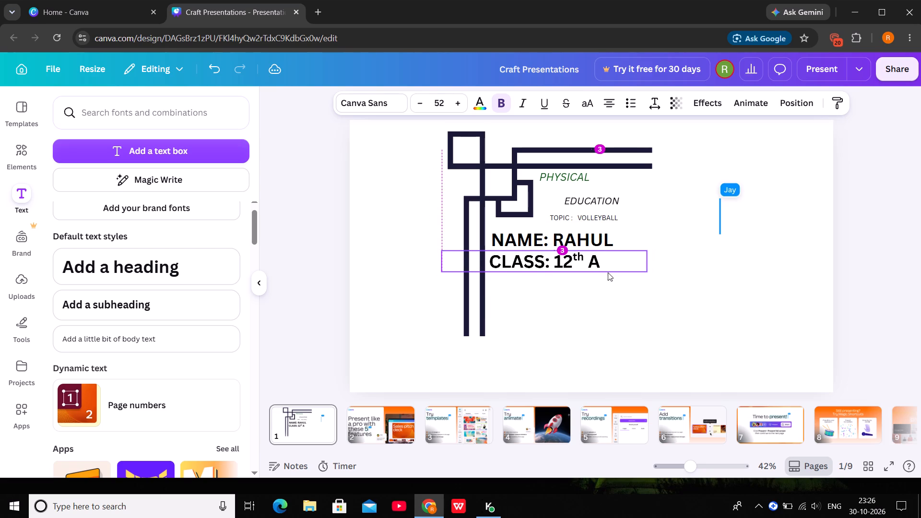
drag(608, 272, 609, 272)
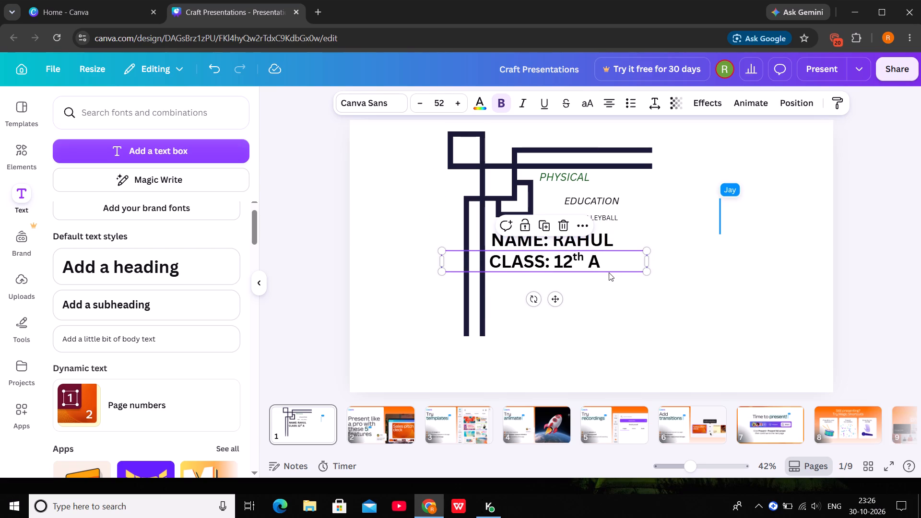
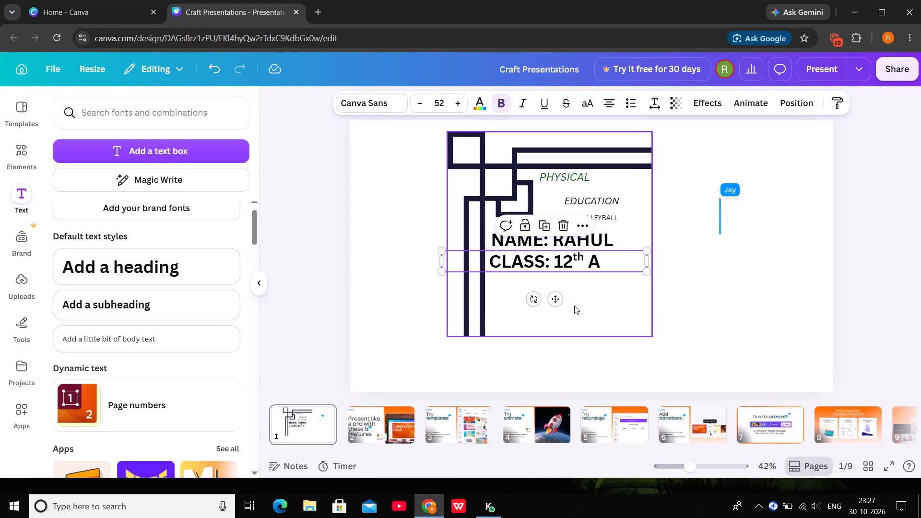
Add a third subheading text box and place it directly beneath the class line, with its text clear of the border's vertical bars.
click(578, 289)
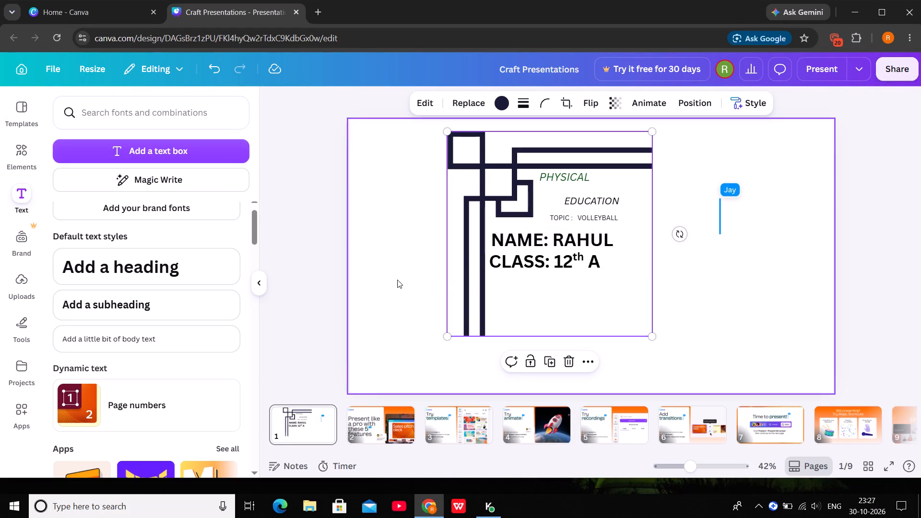
click(201, 306)
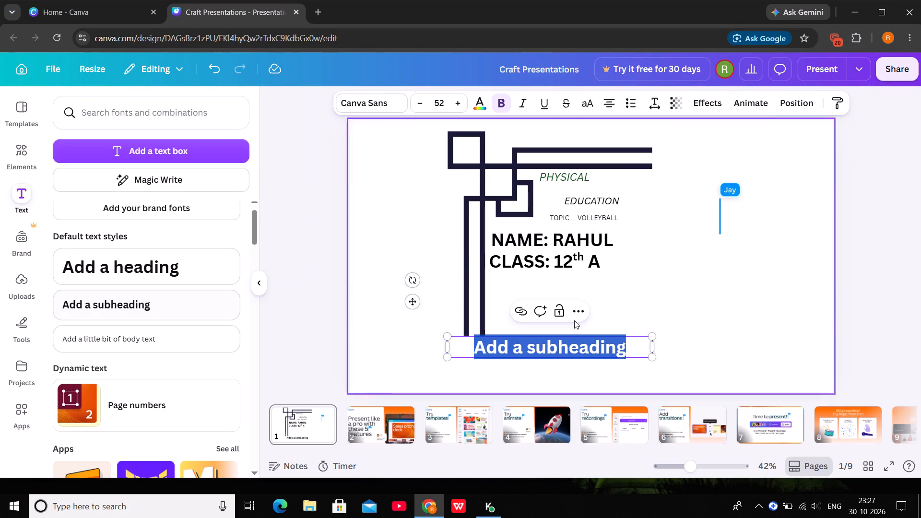
drag(644, 347, 641, 329)
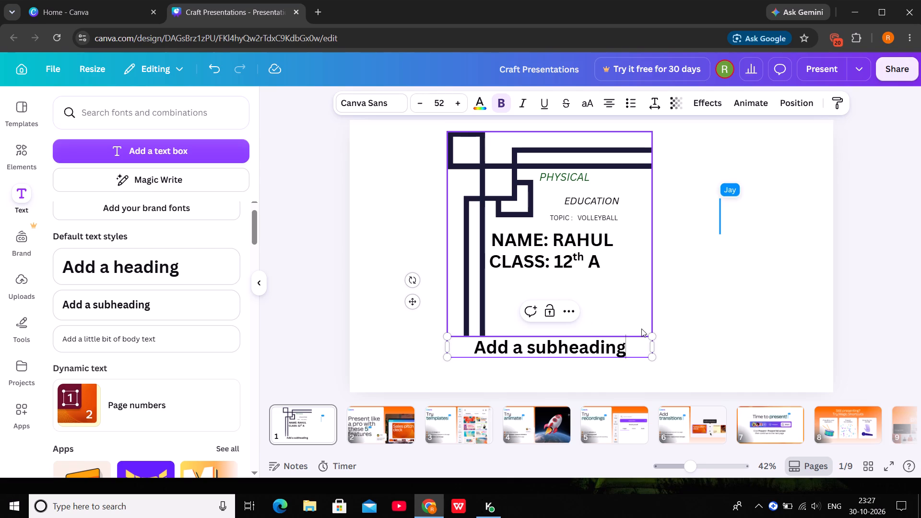
drag(638, 334, 633, 288)
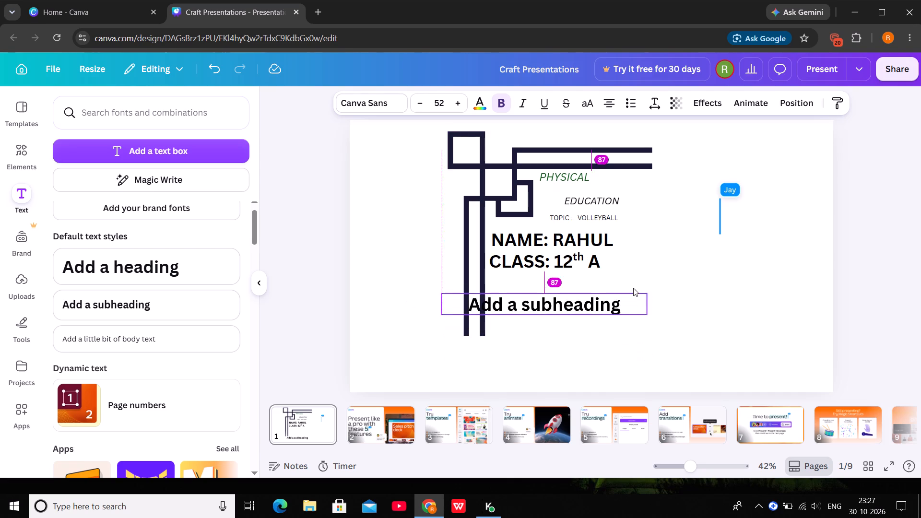
drag(633, 288, 652, 274)
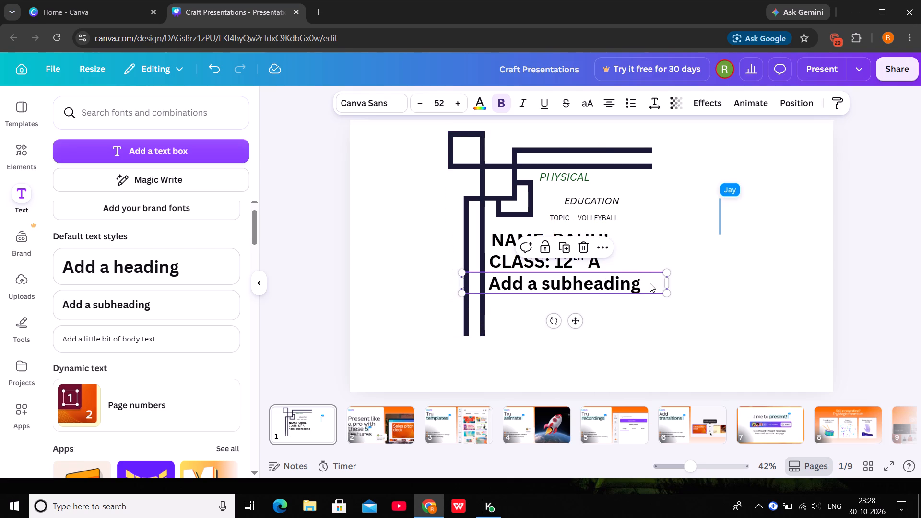
Clear the placeholder text from the new subheading box below the class line.
click(650, 283)
click(650, 283)
key(BackSpace)
key(BackSpace)
key(BackSpace)
key(BackSpace)
key(BackSpace)
key(BackSpace)
key(BackSpace)
key(BackSpace)
key(BackSpace)
key(BackSpace)
key(BackSpace)
key(BackSpace)
key(BackSpace)
key(BackSpace)
key(BackSpace)
key(BackSpace)
key(BackSpace)
key(BackSpace)
key(BackSpace)
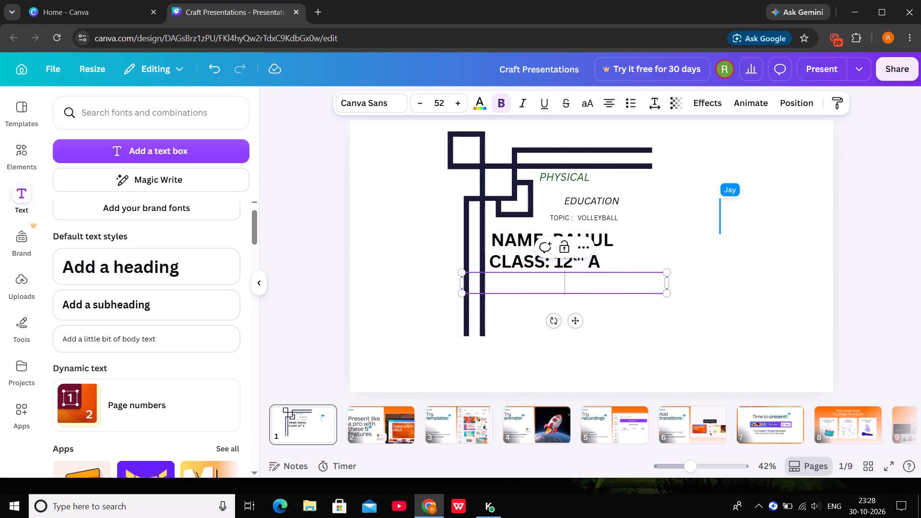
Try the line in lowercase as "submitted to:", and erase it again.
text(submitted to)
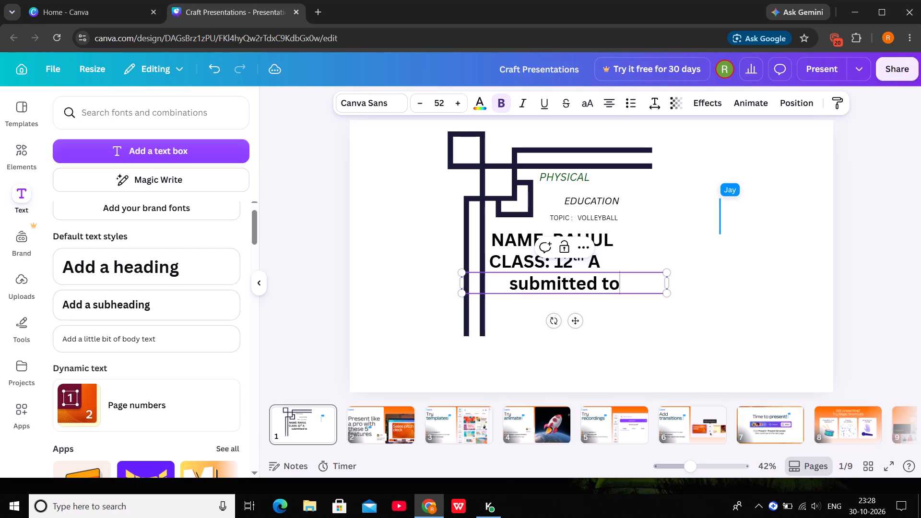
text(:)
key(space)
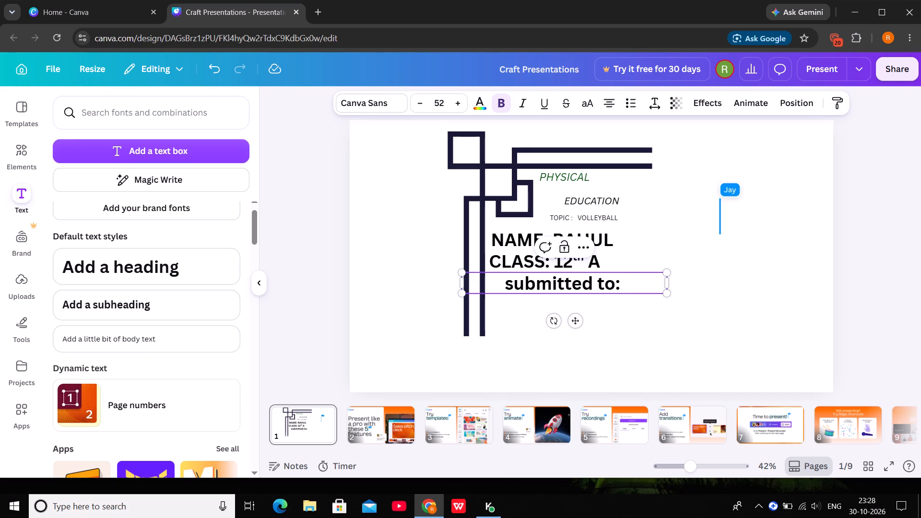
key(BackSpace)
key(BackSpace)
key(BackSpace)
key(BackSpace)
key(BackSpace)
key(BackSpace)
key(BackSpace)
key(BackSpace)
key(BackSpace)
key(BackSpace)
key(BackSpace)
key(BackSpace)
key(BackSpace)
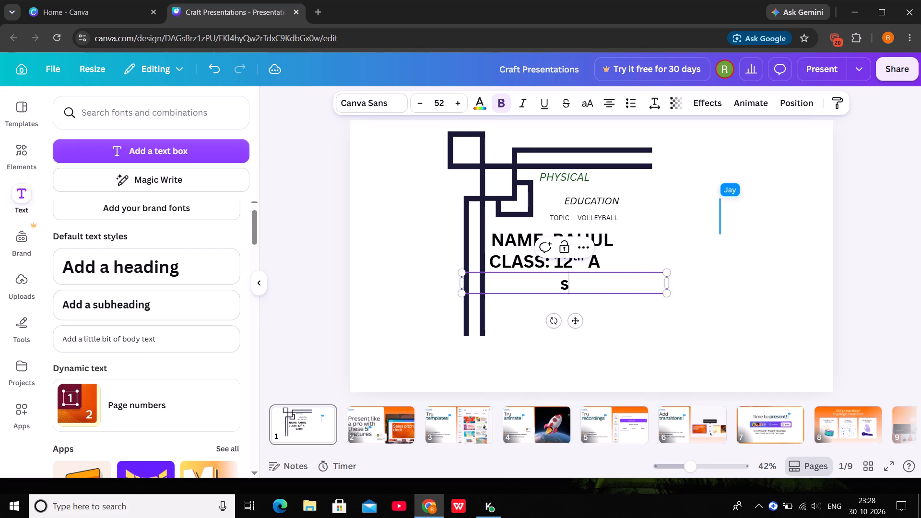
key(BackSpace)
Enter "SUBMITTED TO:" in capitals in the emptied text box, followed by the recipient's name in capitals.
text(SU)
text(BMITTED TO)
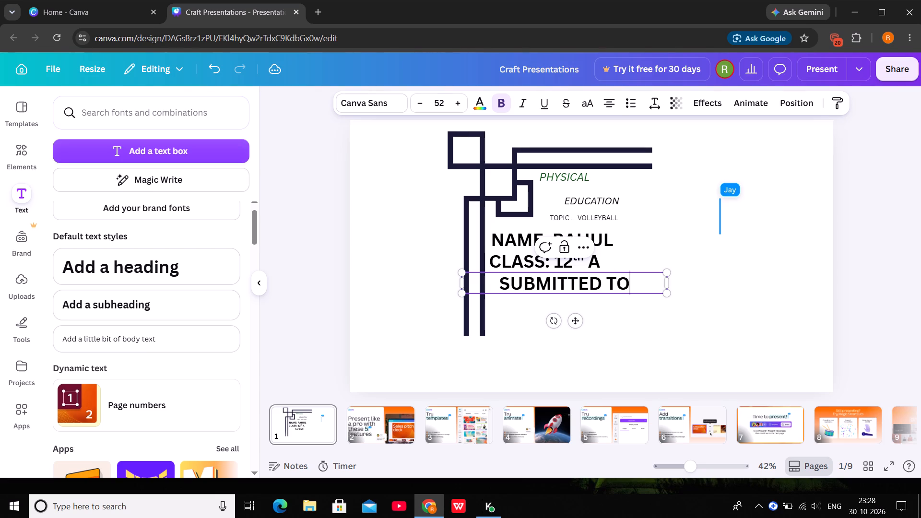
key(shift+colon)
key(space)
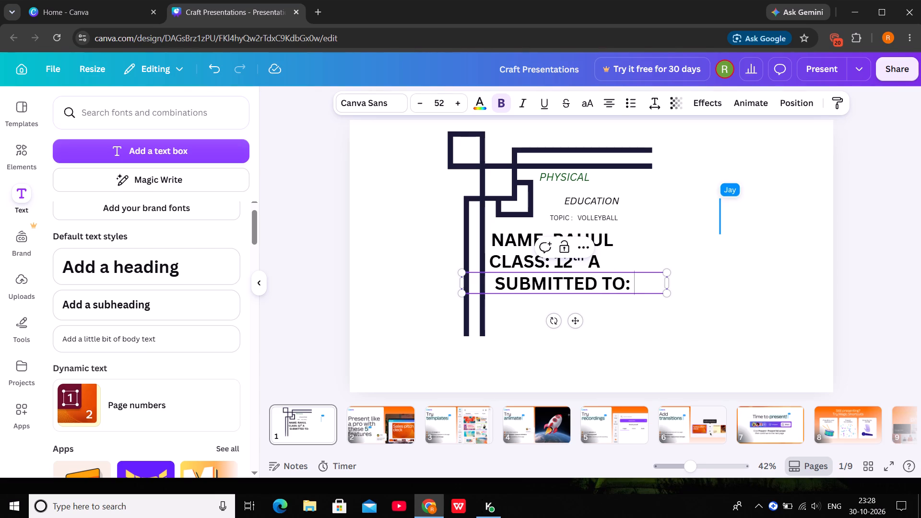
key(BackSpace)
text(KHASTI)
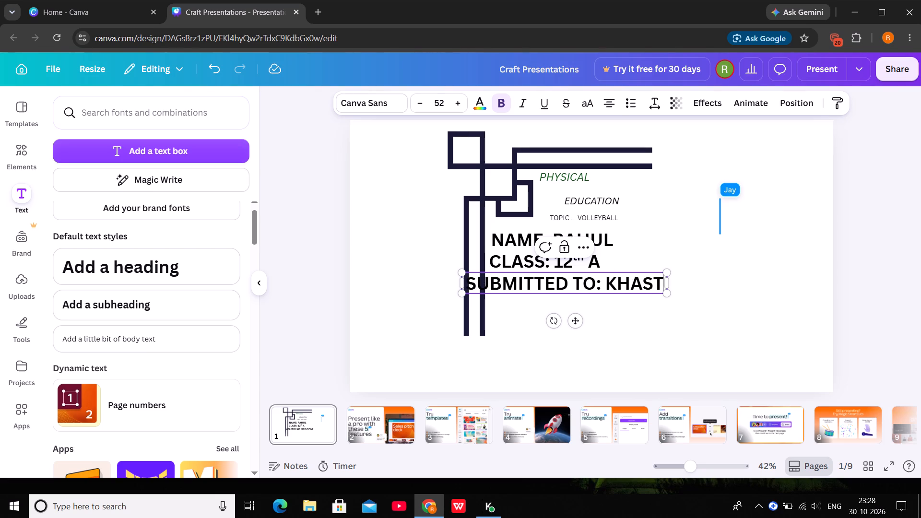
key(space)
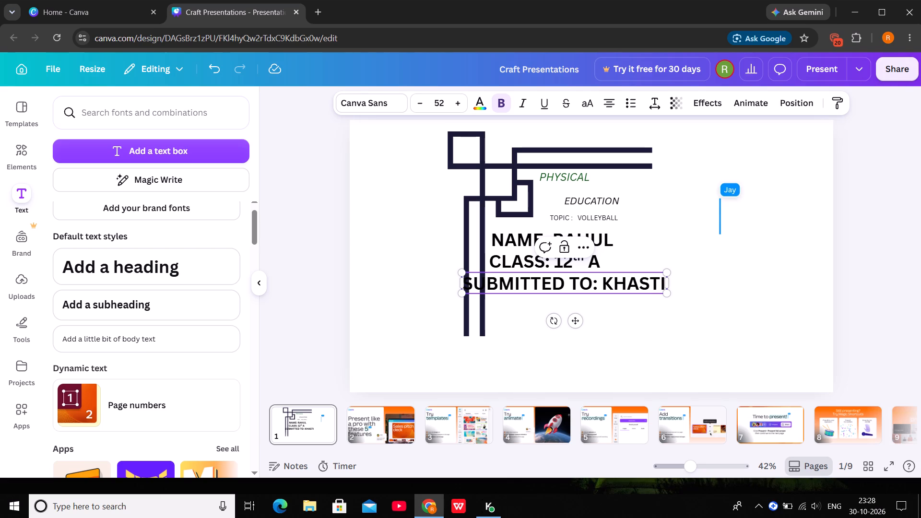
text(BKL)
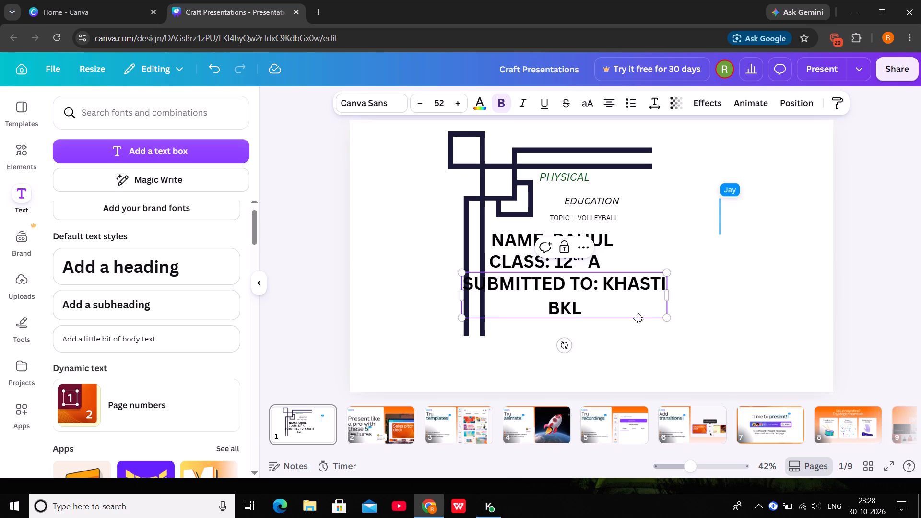
Shift the SUBMITTED TO text box sideways so it clears the border's vertical bars and starts in line with the class line.
drag(638, 318, 664, 322)
click(728, 299)
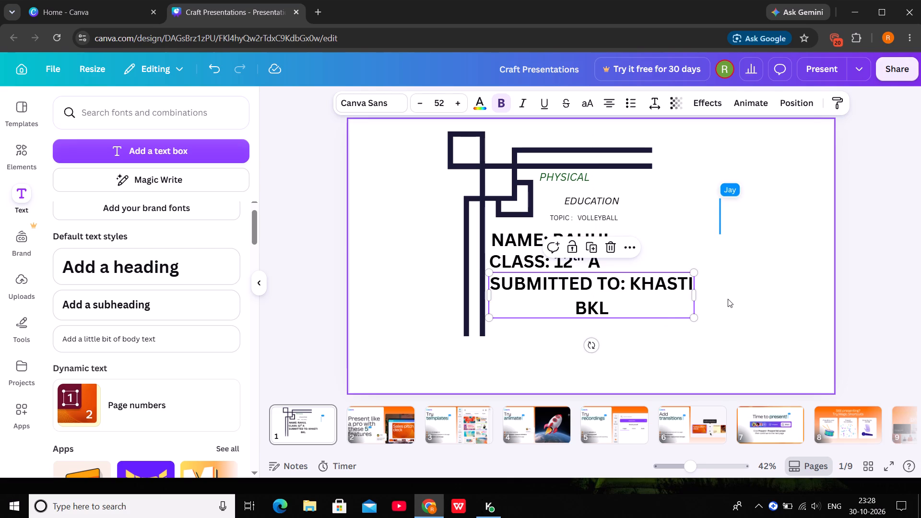
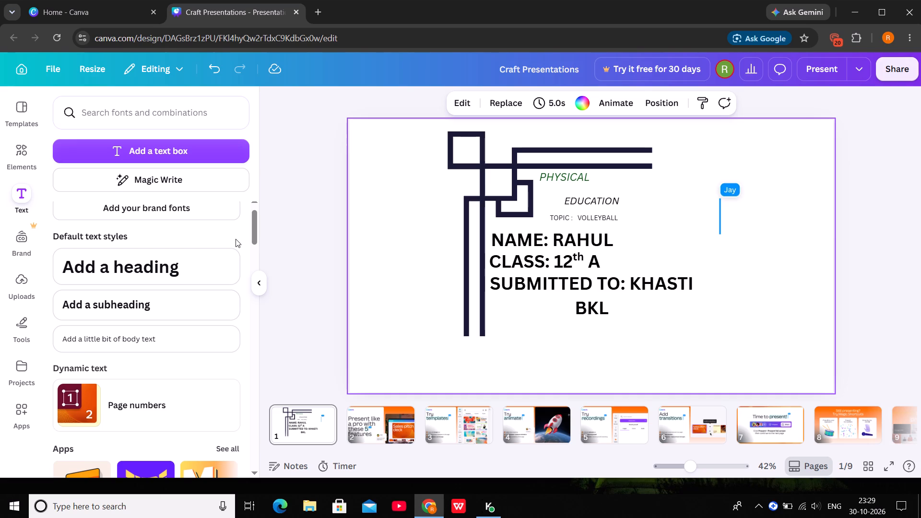
Look through the ready-made font combinations available for the first slide.
scroll(174, 292, down, 3)
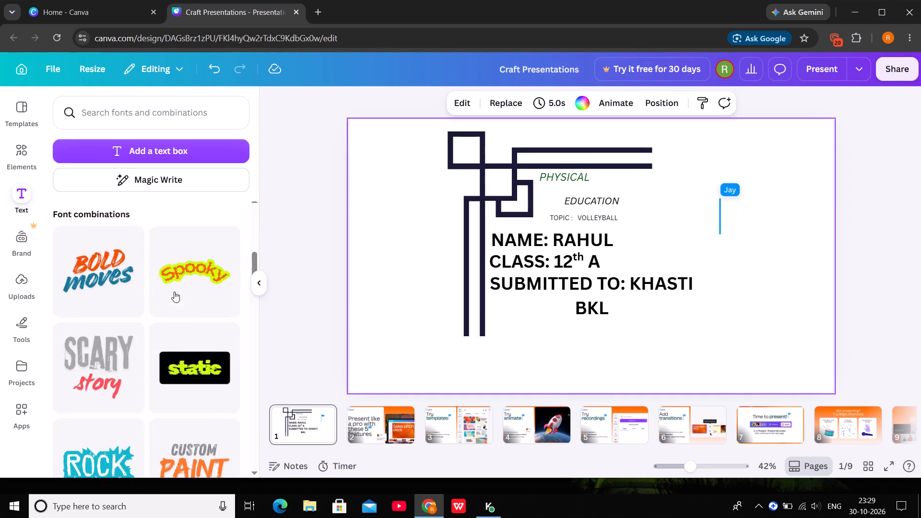
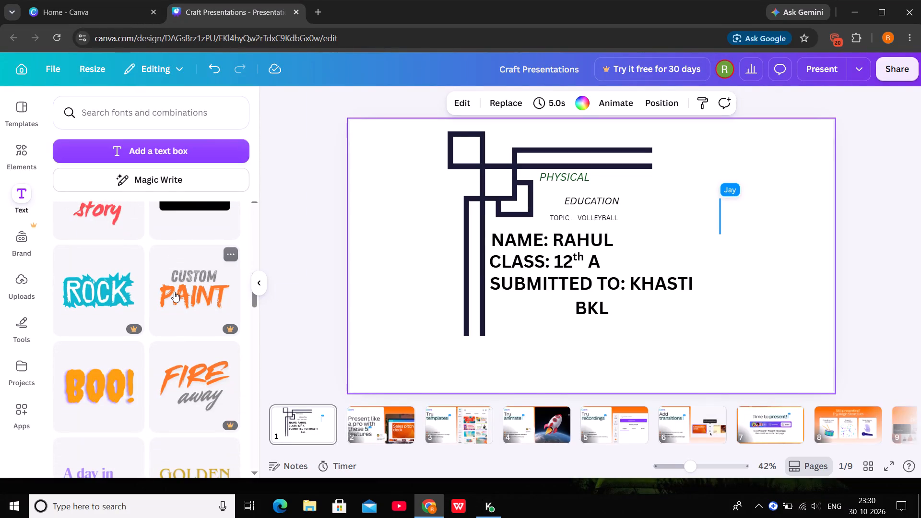
Continue looking through the ready-made font combinations for a text style suited to the first slide.
scroll(174, 292, down, 1)
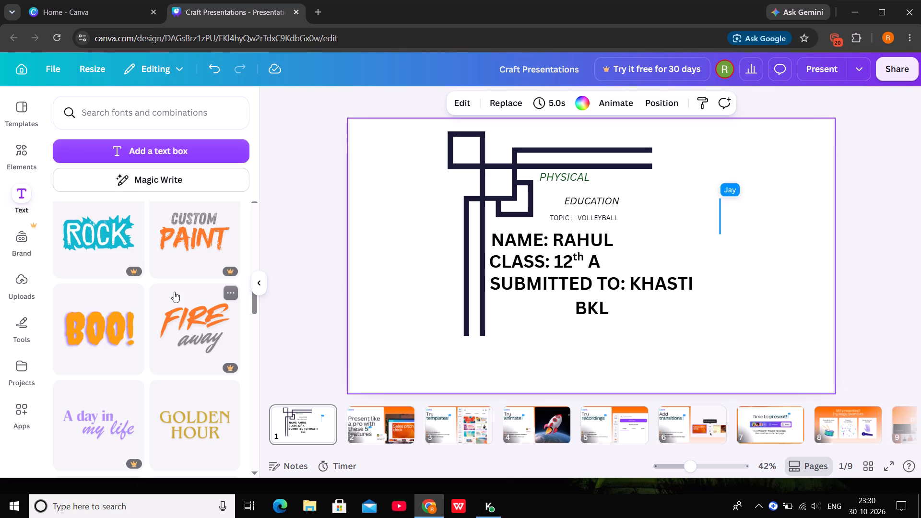
scroll(174, 292, down, 4)
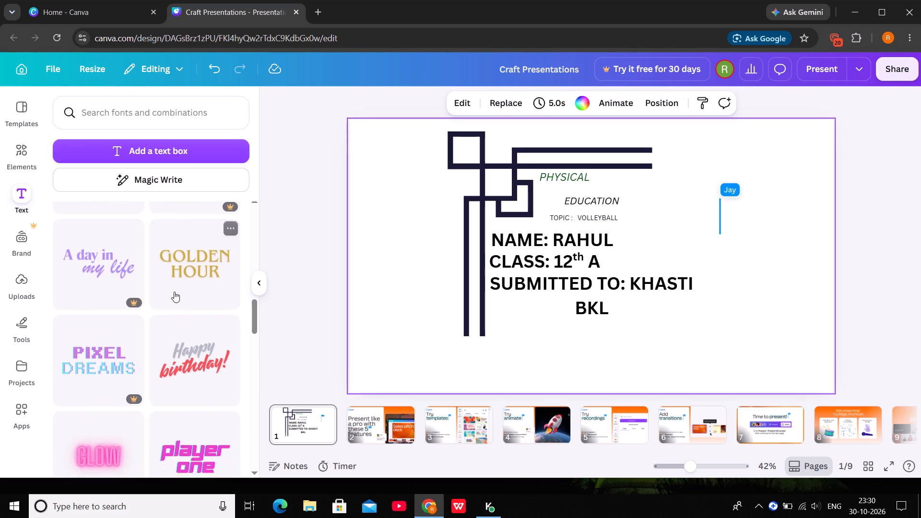
scroll(174, 292, down, 3)
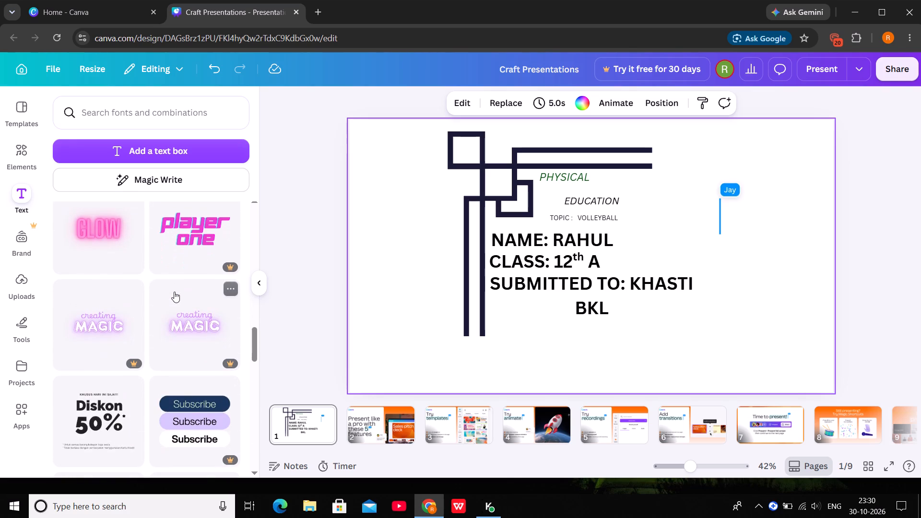
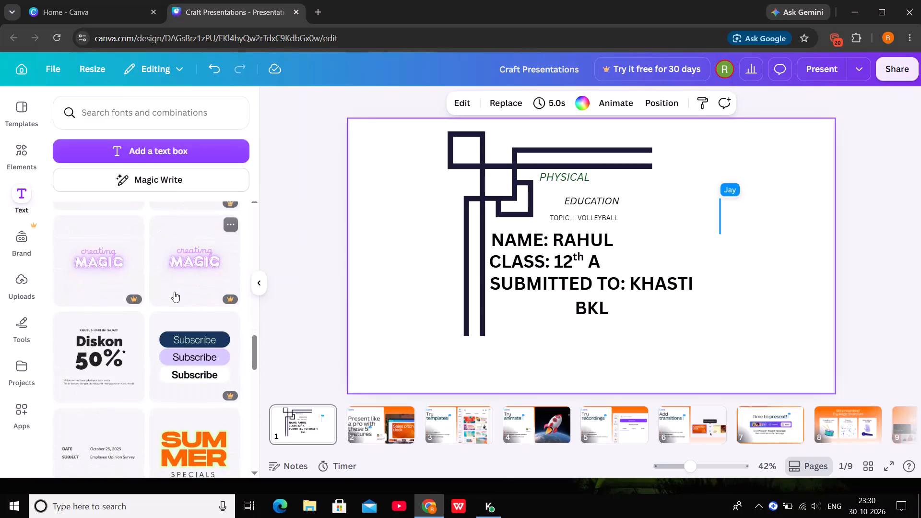
Look further down the ready-made font combinations for a text style suited to the first slide.
scroll(174, 292, down, 1)
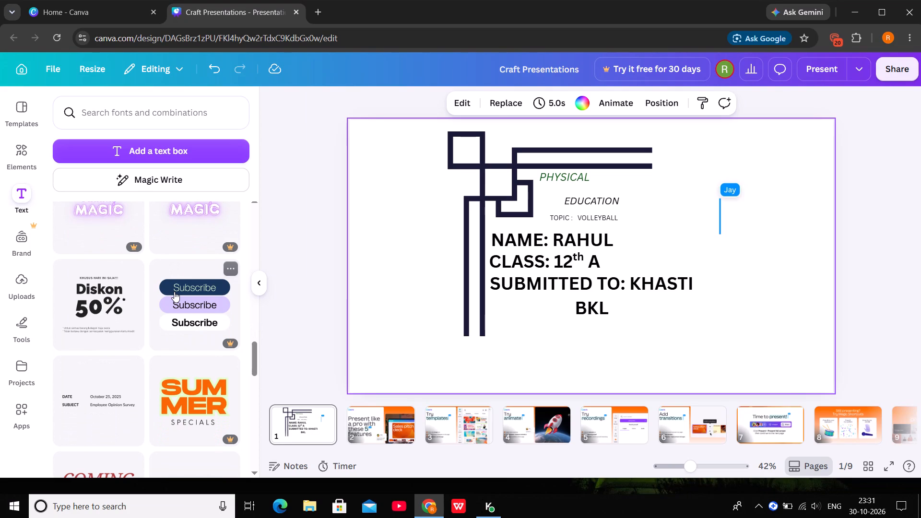
scroll(174, 292, down, 1)
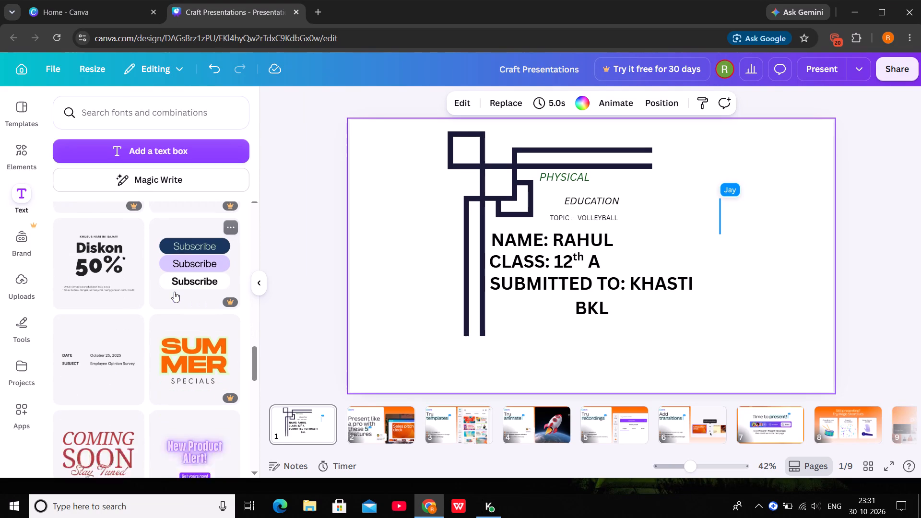
scroll(174, 292, down, 1)
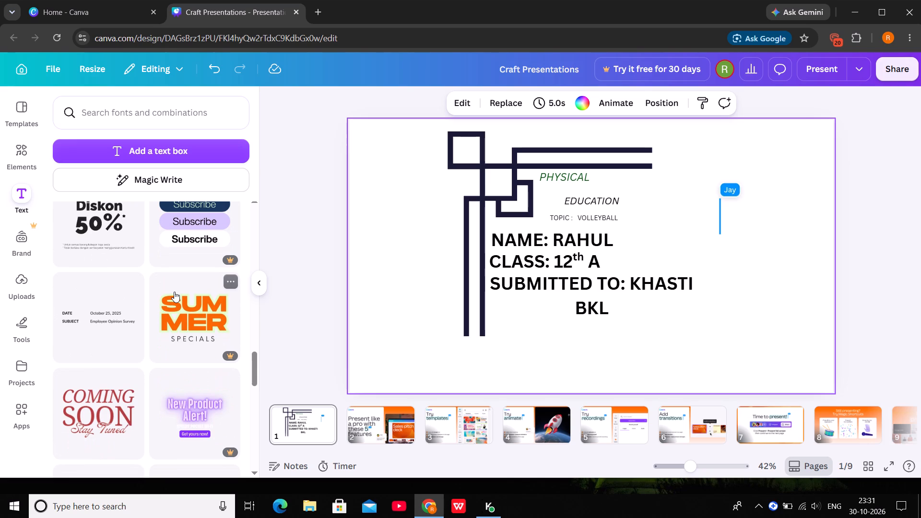
scroll(174, 292, down, 1)
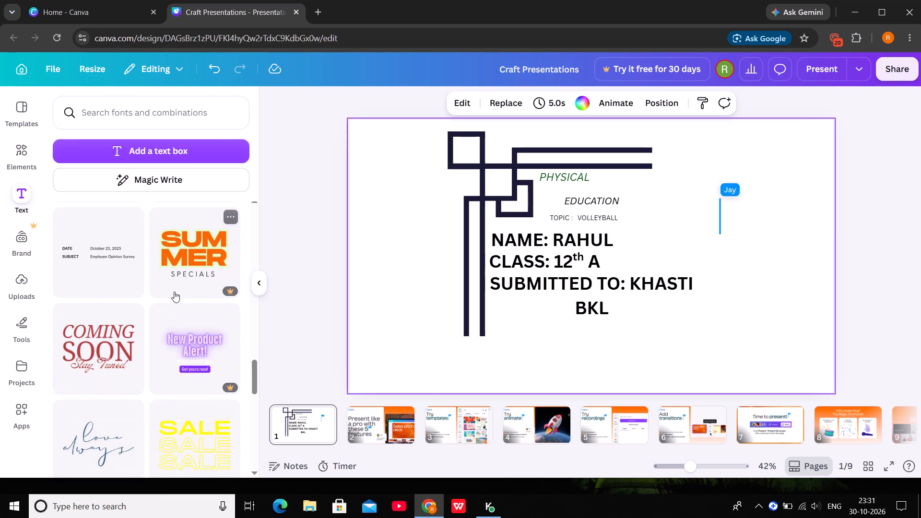
scroll(174, 292, down, 1)
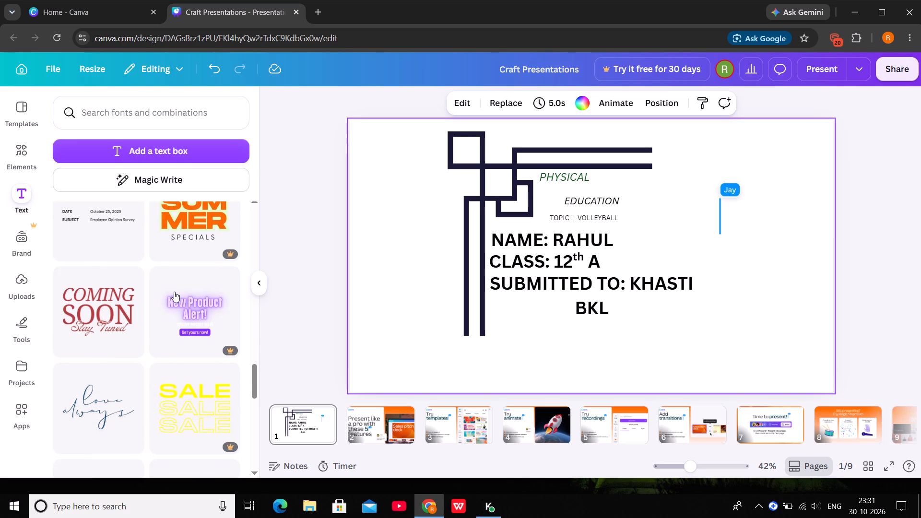
scroll(174, 292, down, 1)
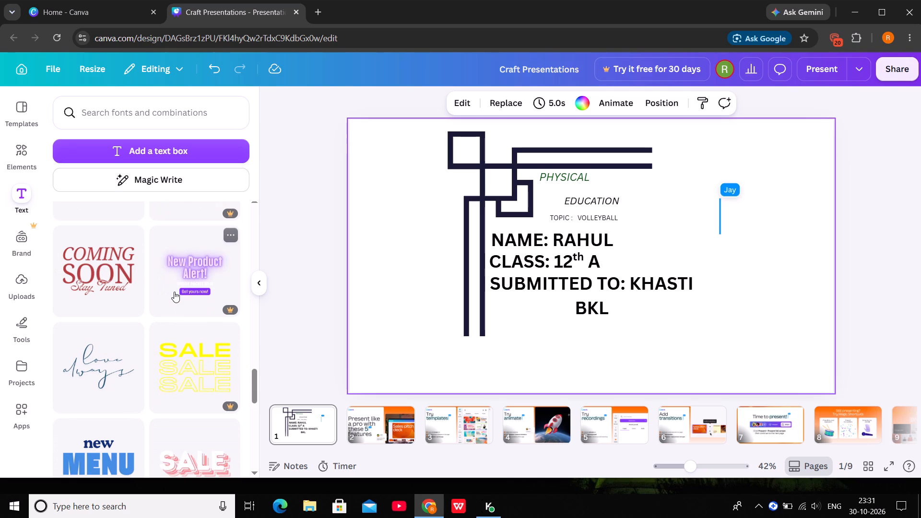
scroll(174, 292, down, 1)
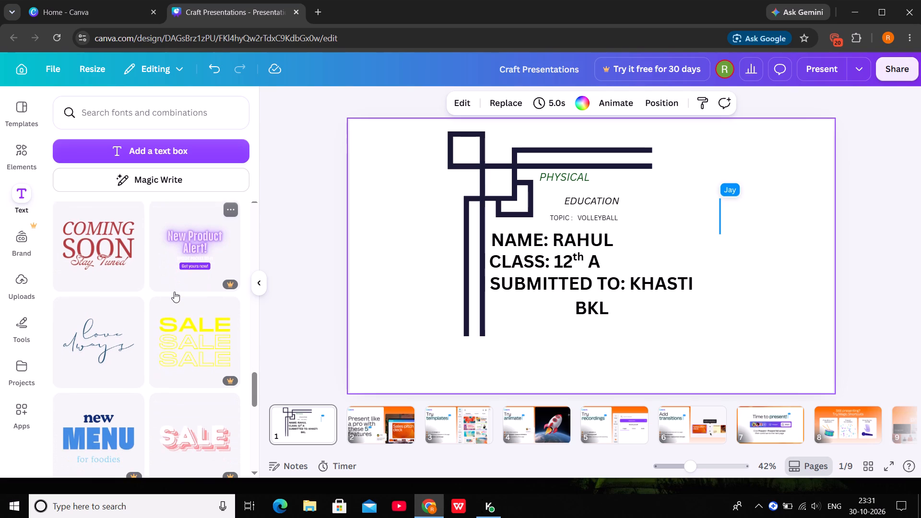
scroll(174, 292, down, 4)
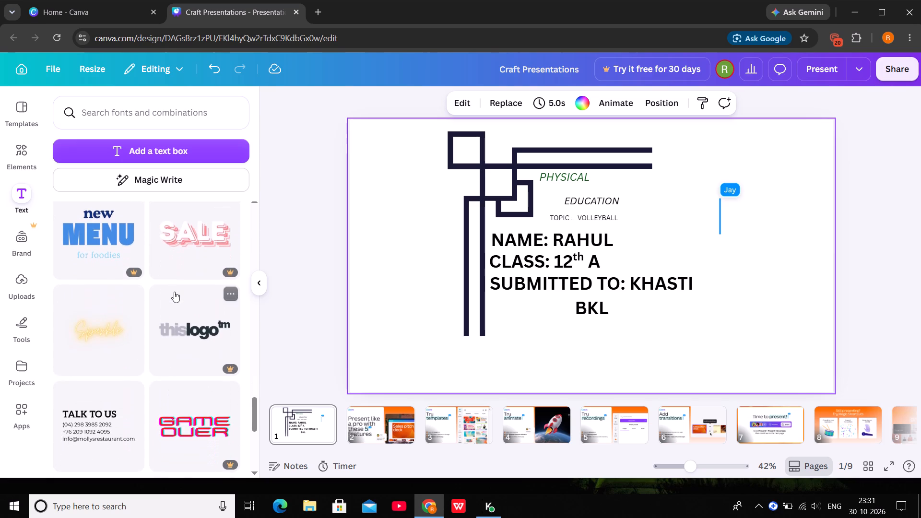
scroll(174, 292, down, 2)
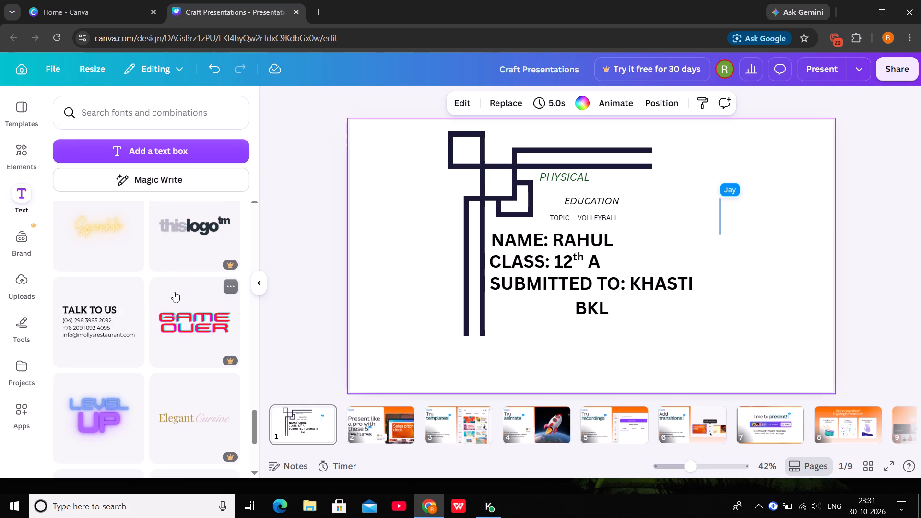
scroll(174, 292, down, 1)
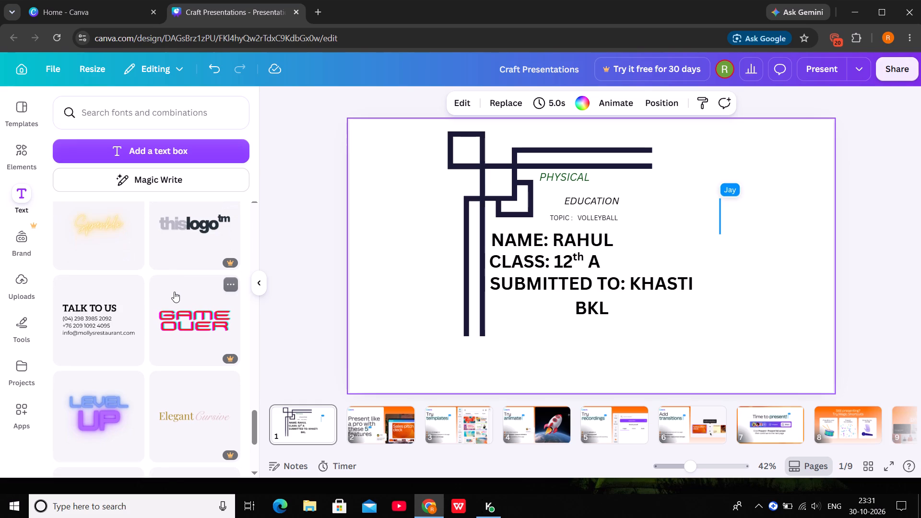
scroll(174, 292, down, 3)
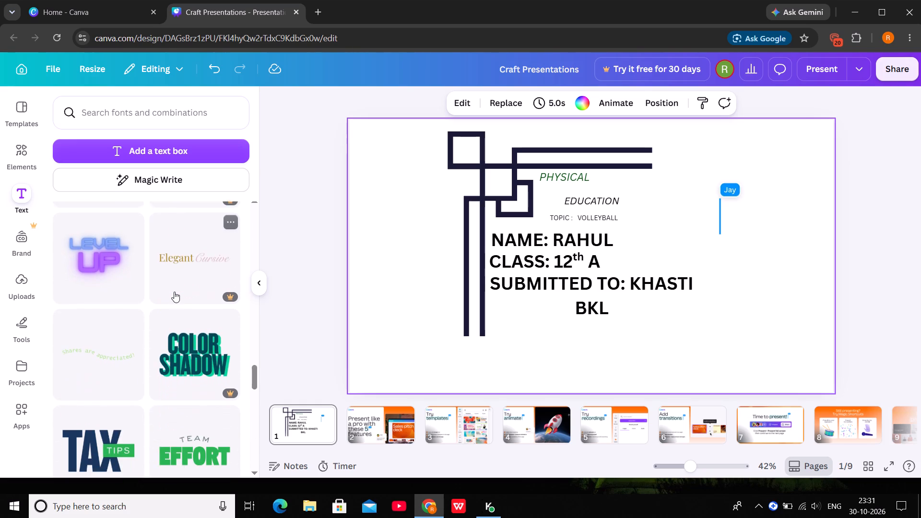
scroll(174, 292, down, 3)
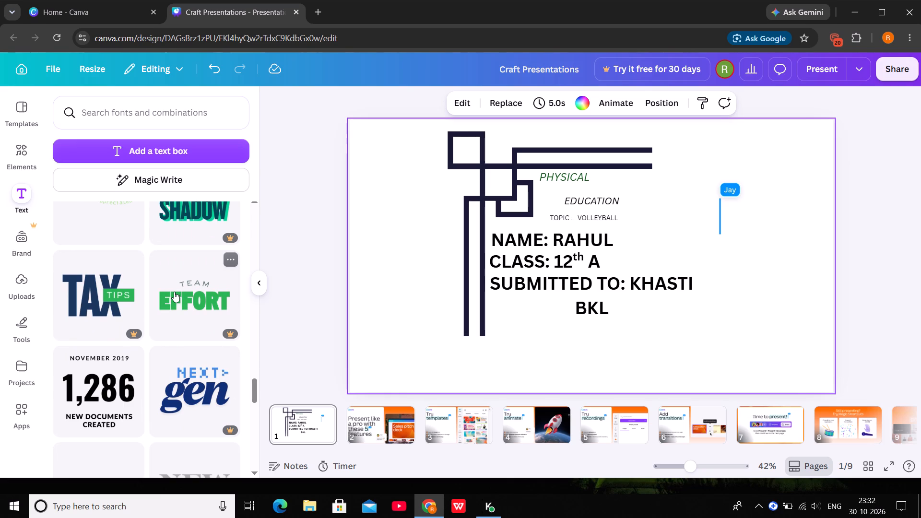
scroll(174, 292, down, 1)
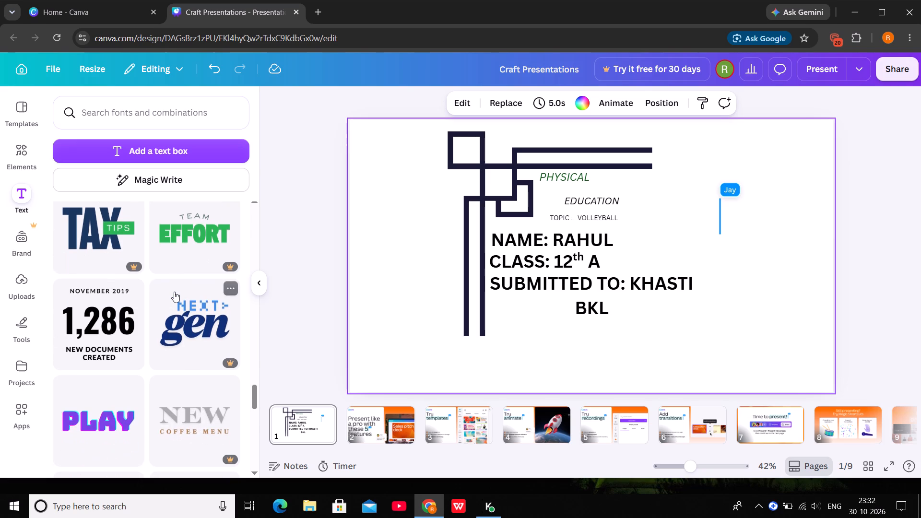
scroll(174, 292, down, 3)
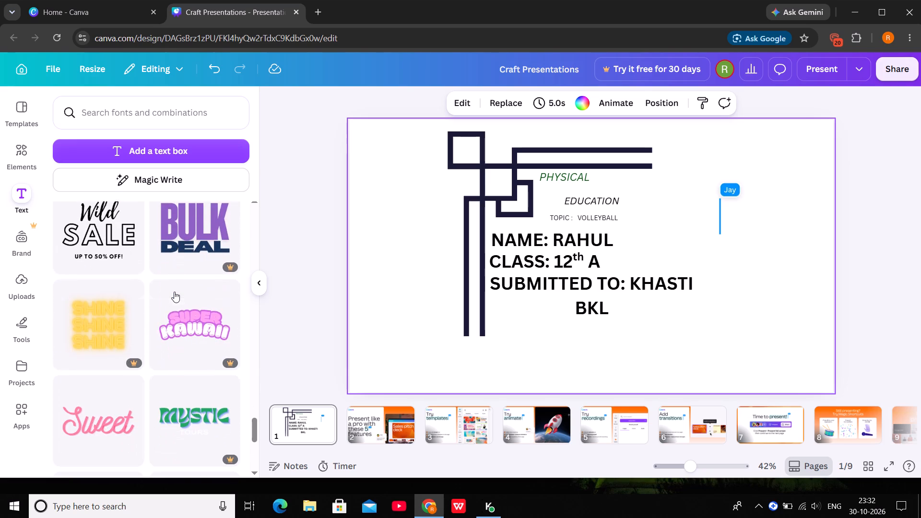
scroll(174, 292, down, 2)
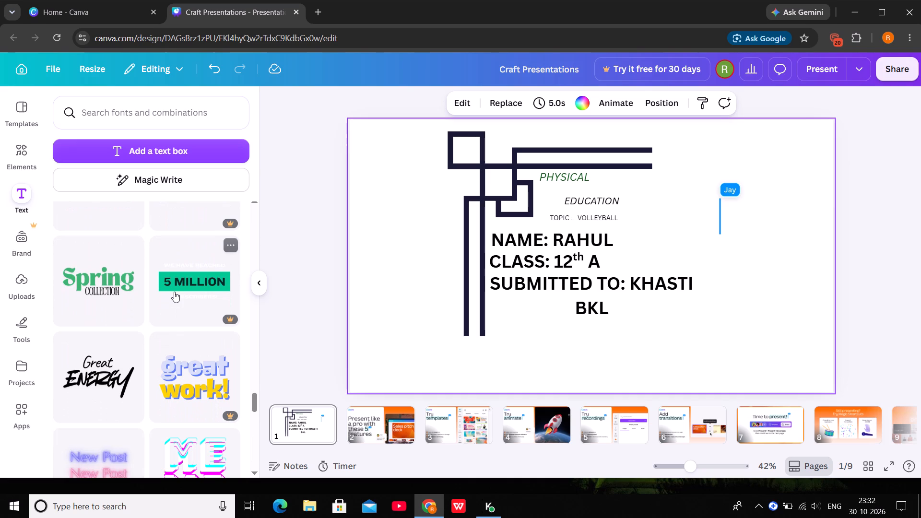
scroll(174, 292, down, 2)
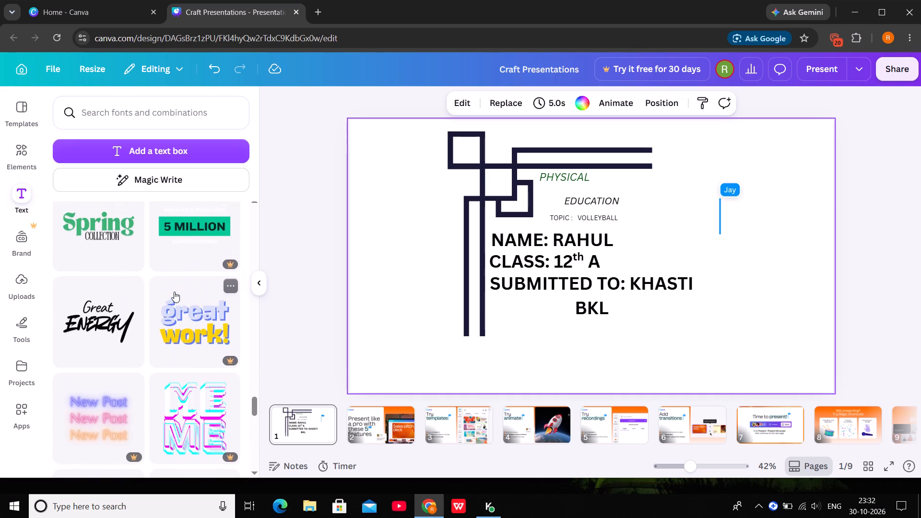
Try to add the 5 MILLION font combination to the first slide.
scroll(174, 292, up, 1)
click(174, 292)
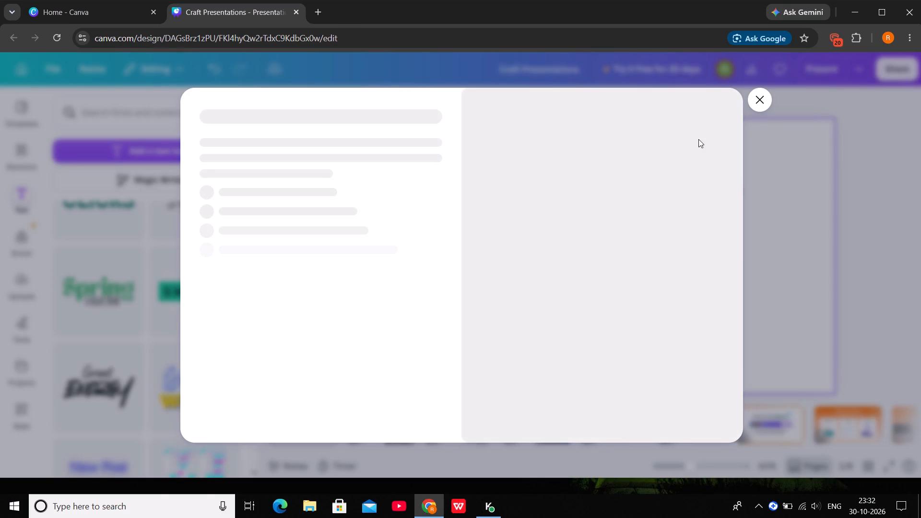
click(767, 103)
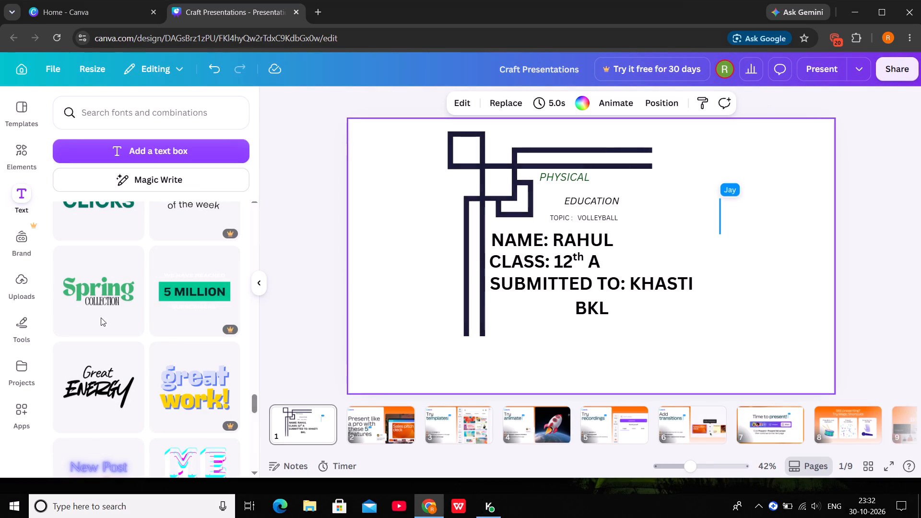
Look back through the font combinations up to the default text styles.
scroll(101, 318, up, 5)
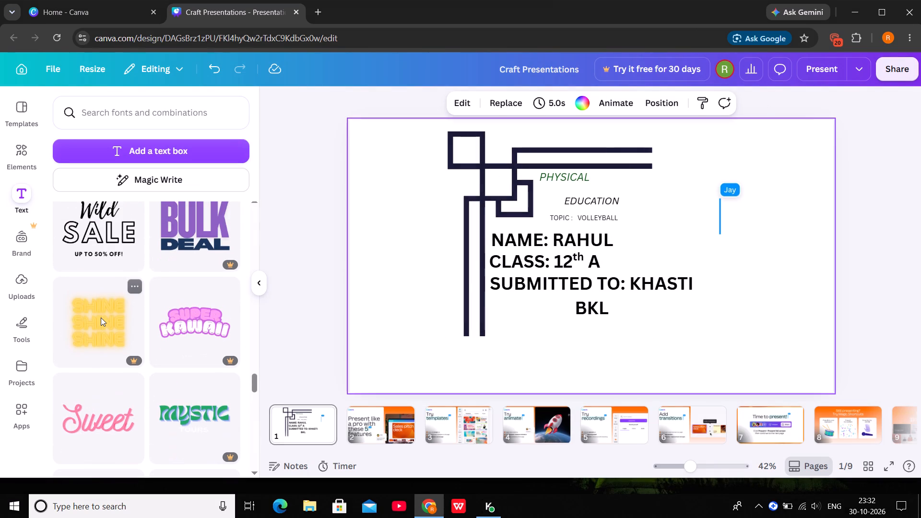
scroll(101, 318, up, 3)
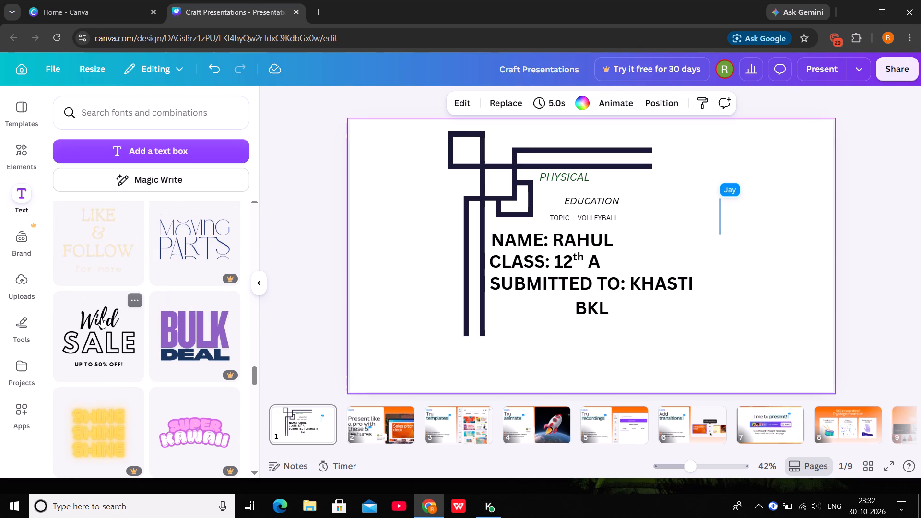
scroll(101, 318, up, 3)
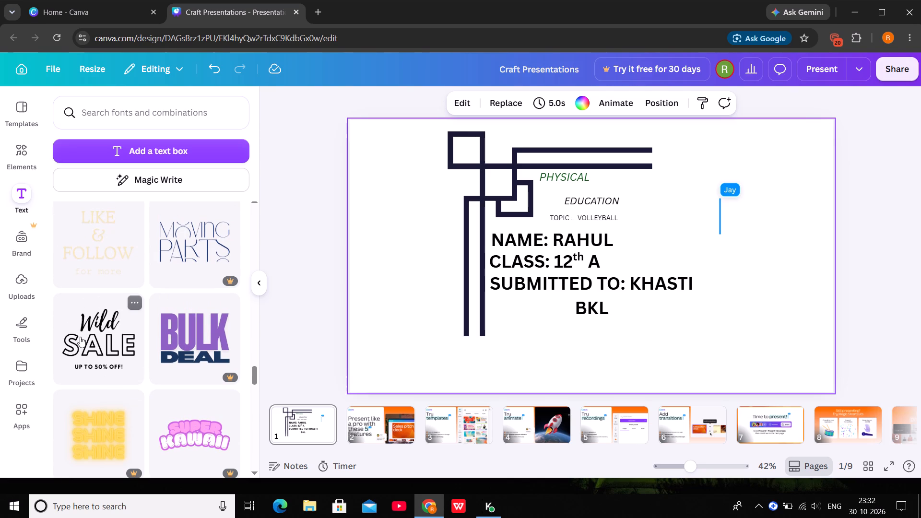
scroll(80, 337, up, 2)
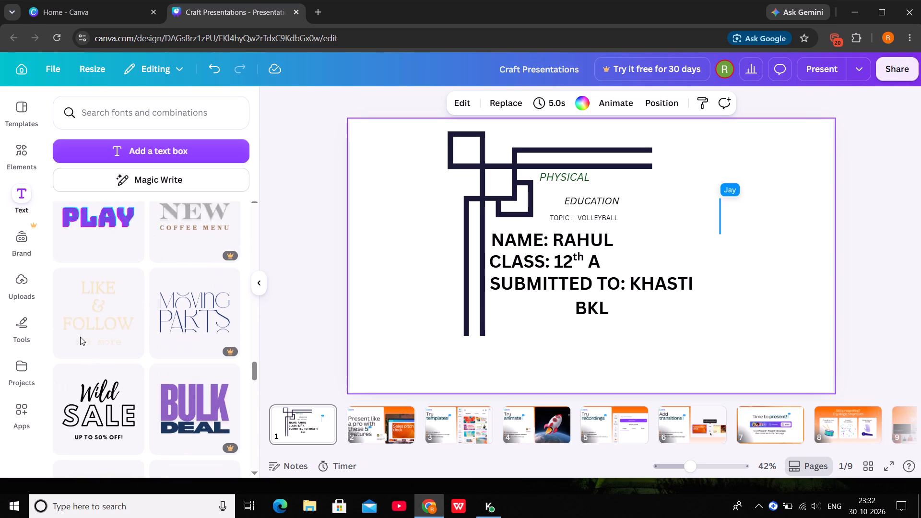
scroll(80, 337, up, 6)
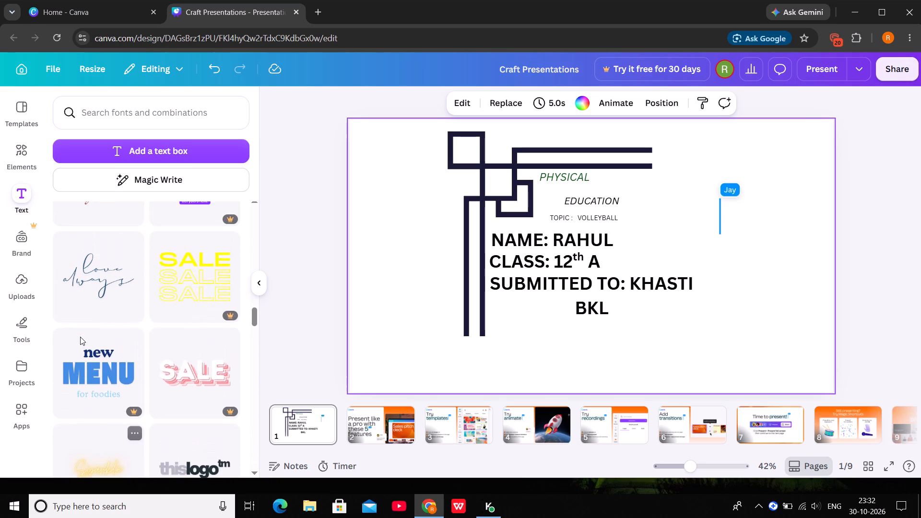
scroll(80, 337, up, 14)
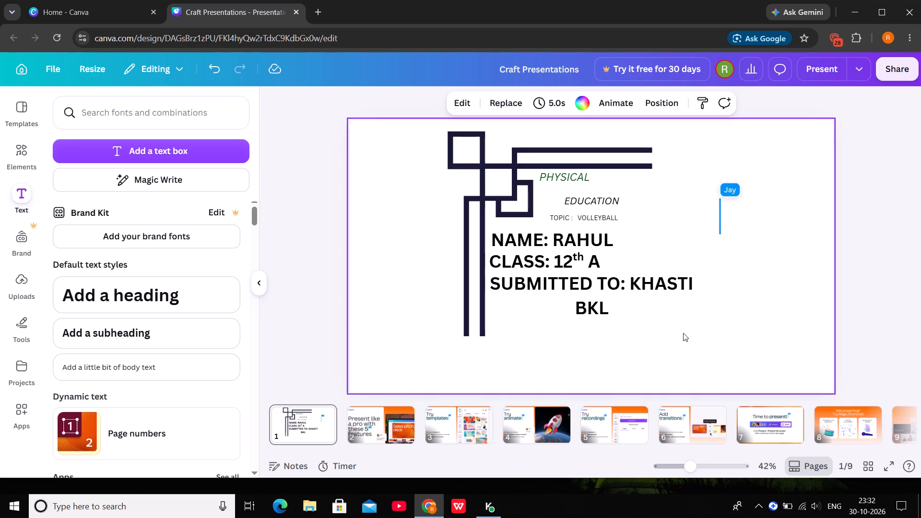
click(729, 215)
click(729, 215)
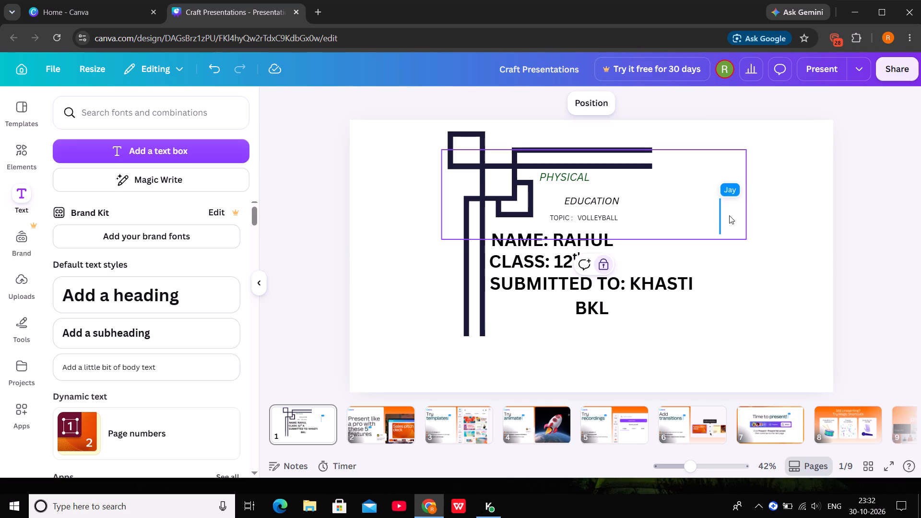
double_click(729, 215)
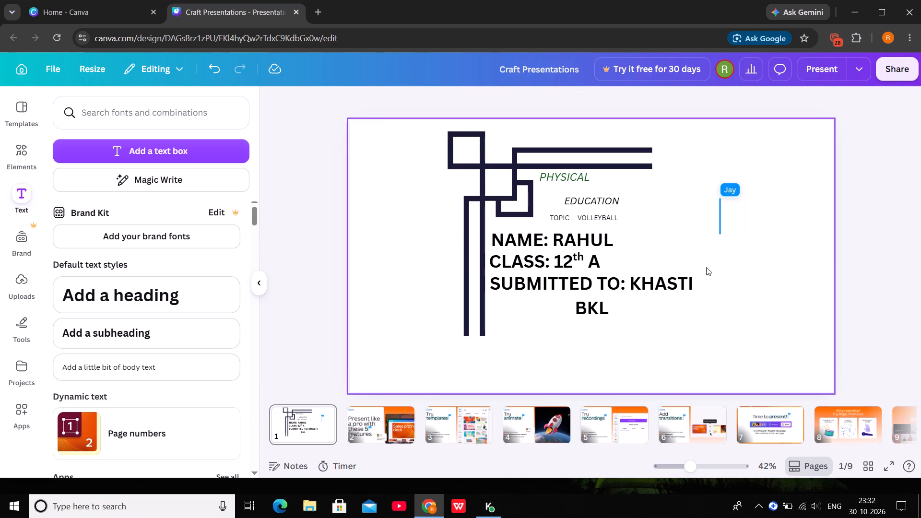
Replace BKL with SIR in the submitted-to line and reduce that line's font size to 44.
click(669, 308)
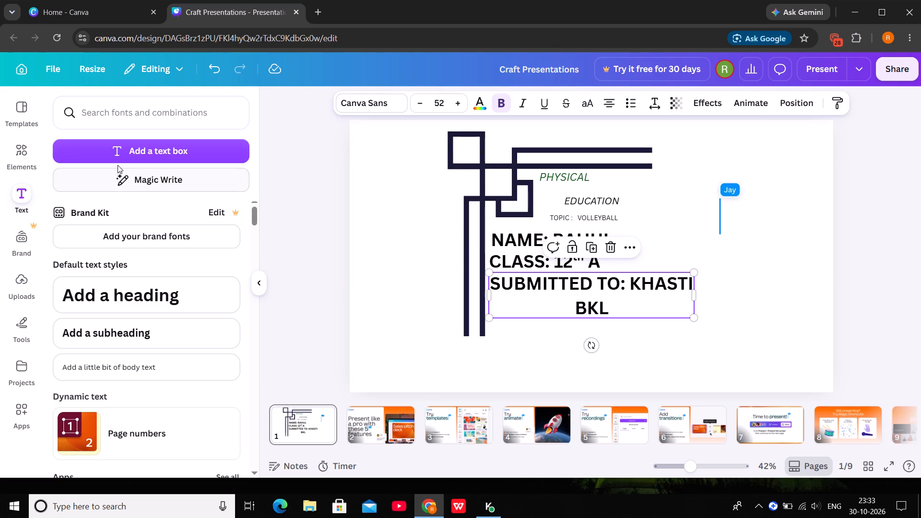
click(13, 154)
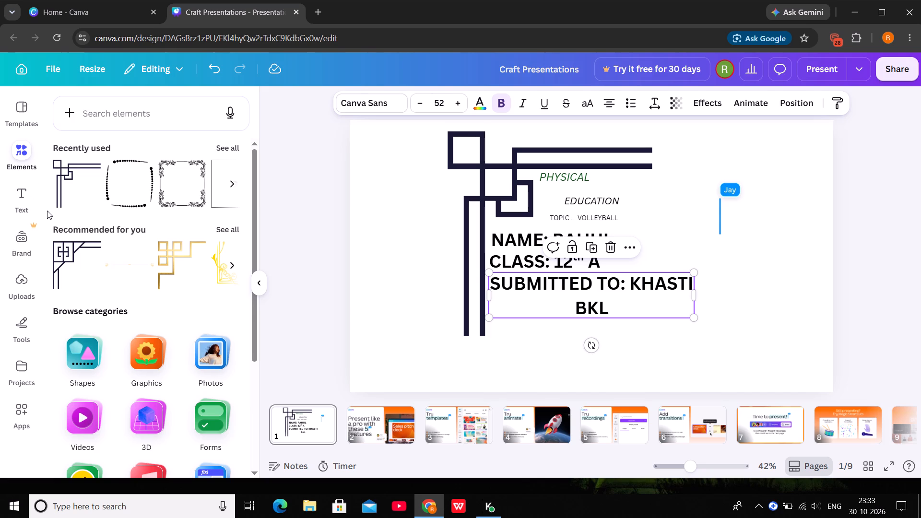
click(640, 301)
key(BackSpace)
key(BackSpace)
key(BackSpace)
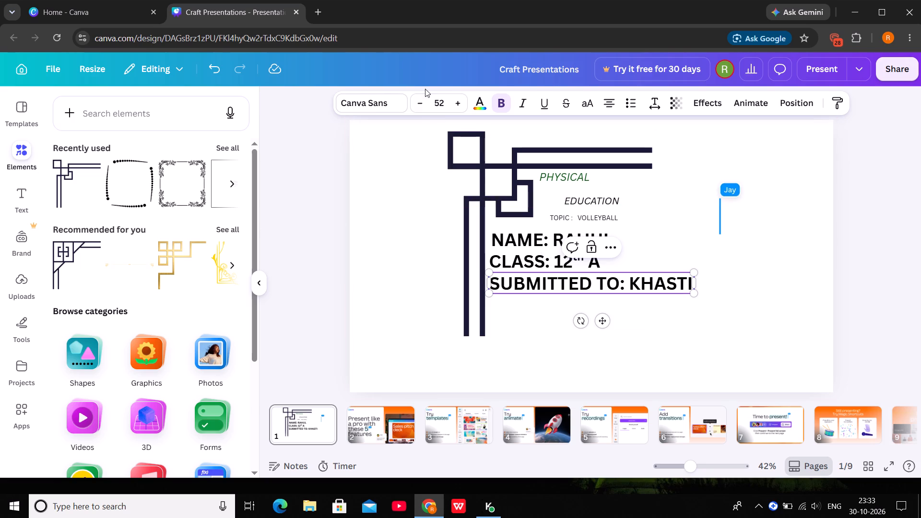
double_click(419, 106)
triple_click(419, 106)
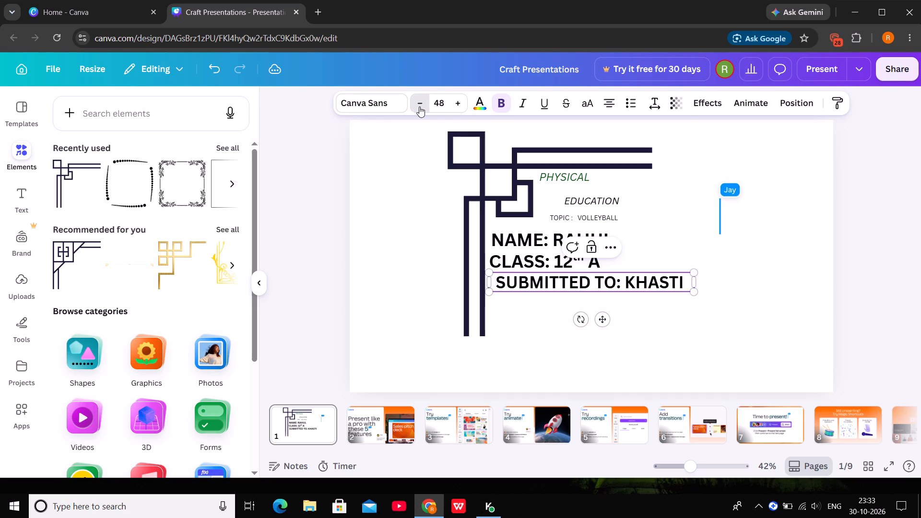
click(419, 106)
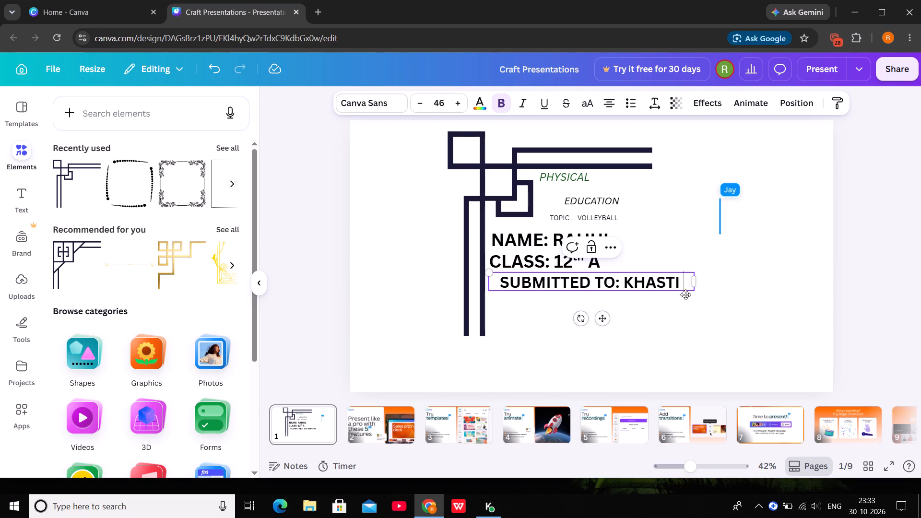
text(SIR)
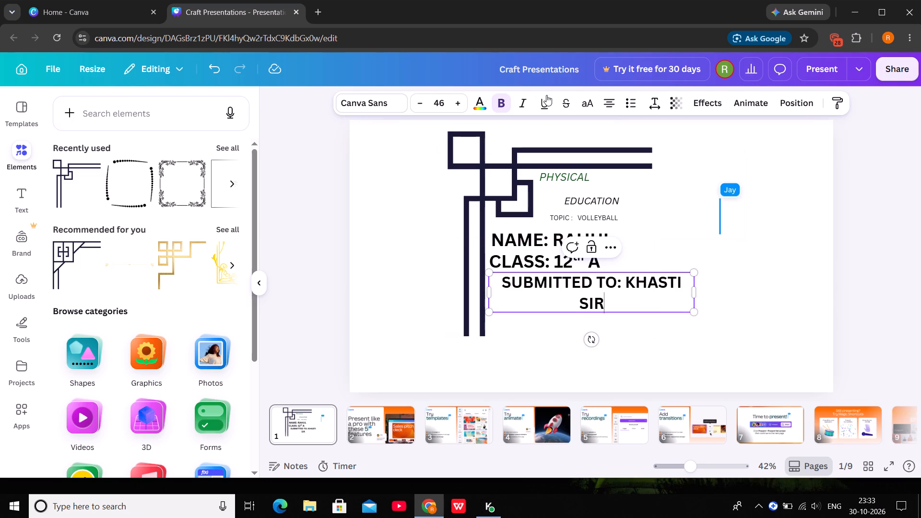
click(416, 110)
click(416, 110)
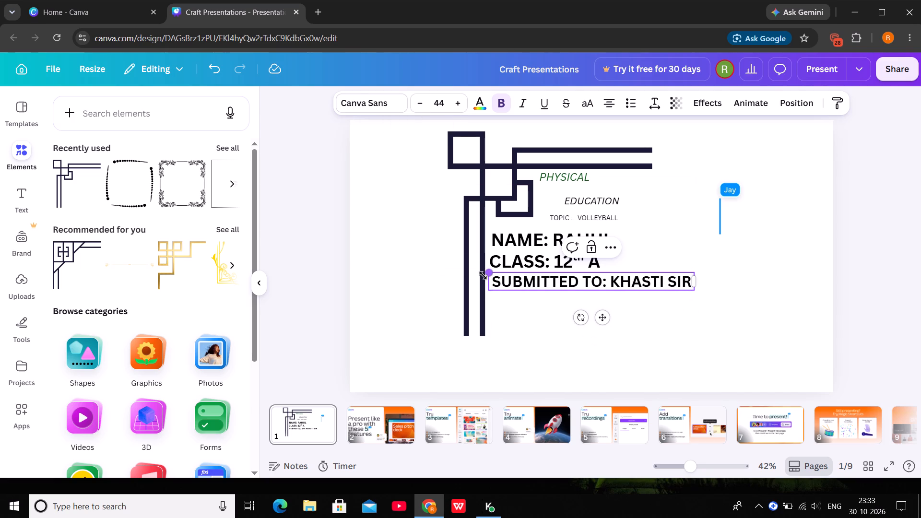
Reduce the font size of the CLASS line on the first slide to 45.
click(524, 267)
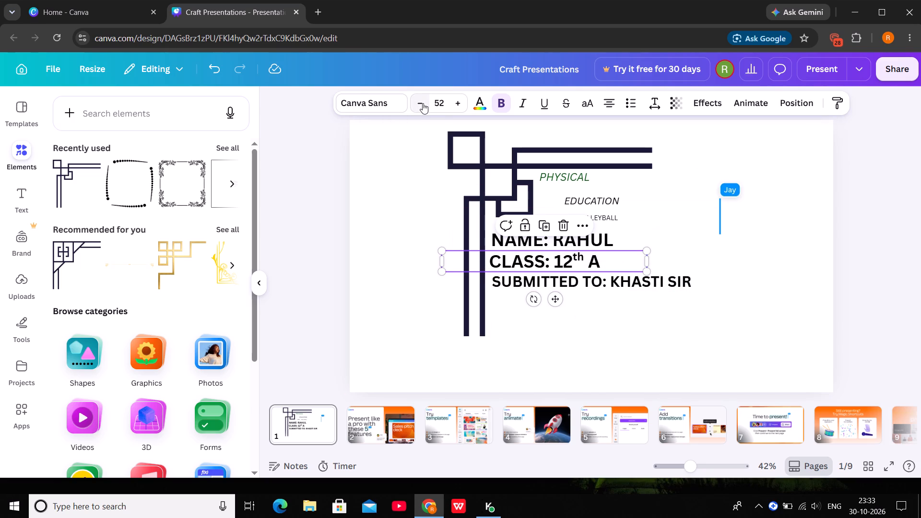
triple_click(423, 103)
double_click(423, 103)
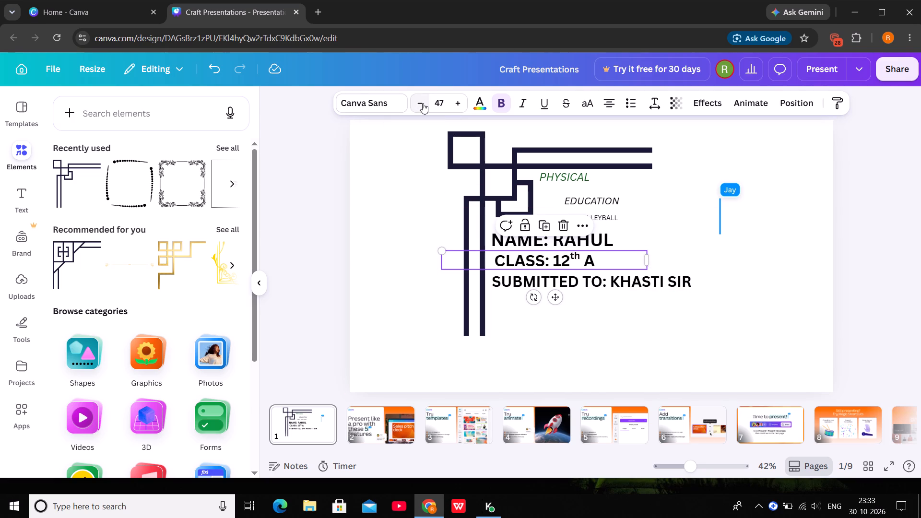
click(423, 103)
click(423, 103)
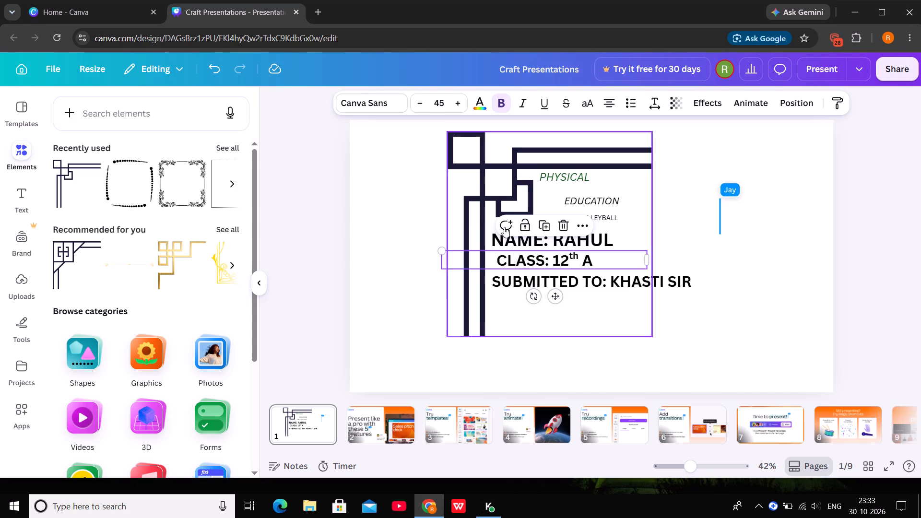
Reduce the font size of the NAME line to match the CLASS line below it.
click(511, 242)
click(503, 242)
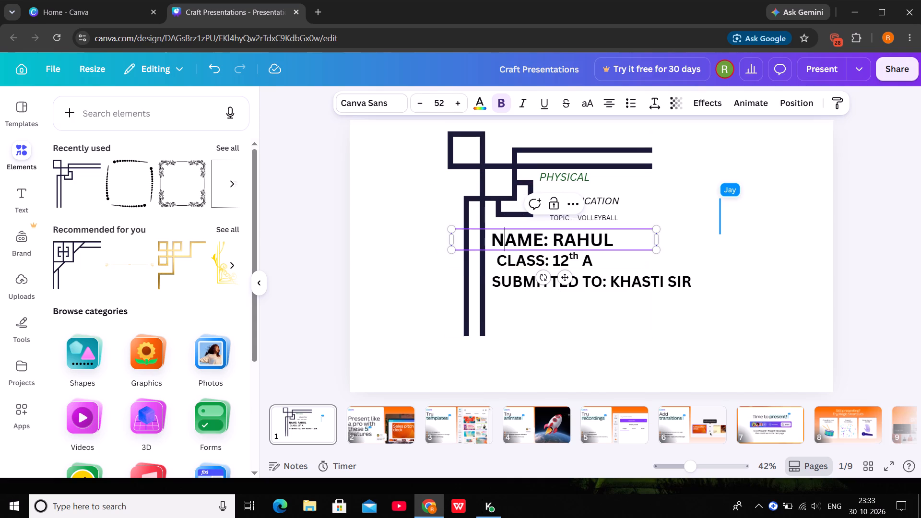
click(622, 247)
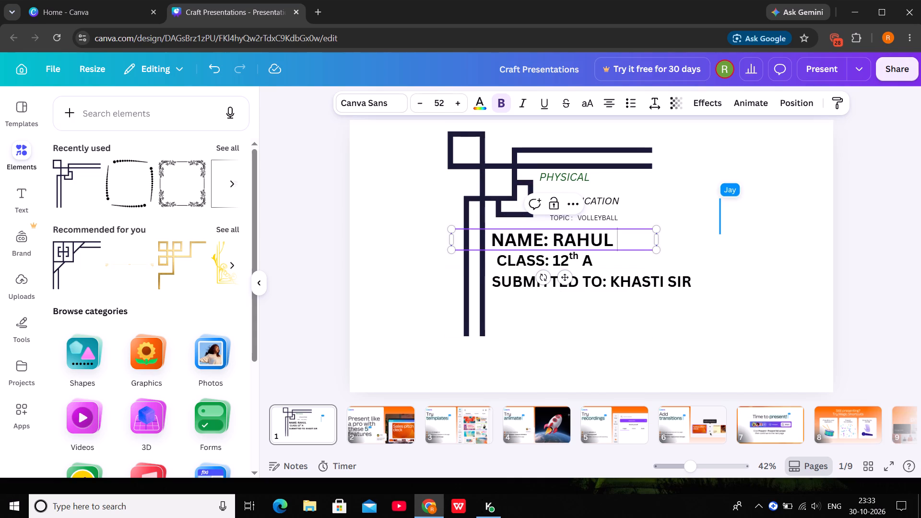
click(638, 262)
click(628, 237)
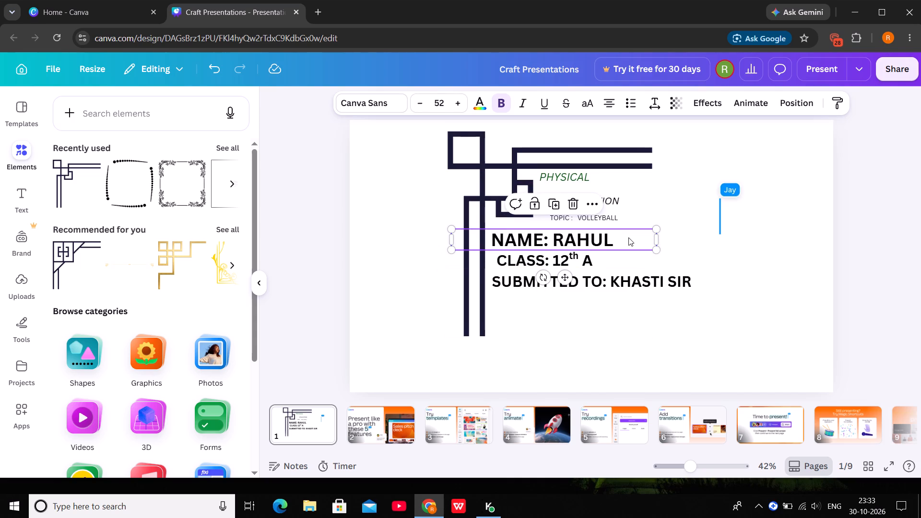
triple_click(414, 102)
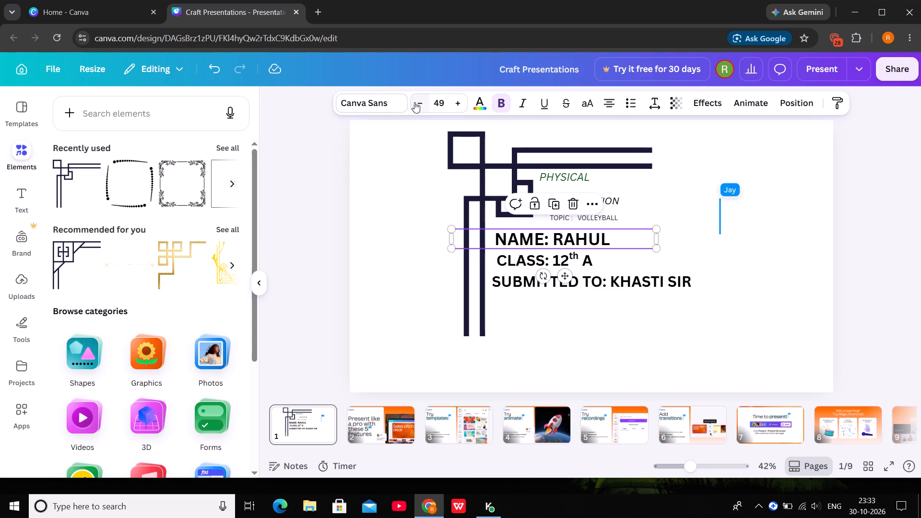
triple_click(414, 102)
click(414, 102)
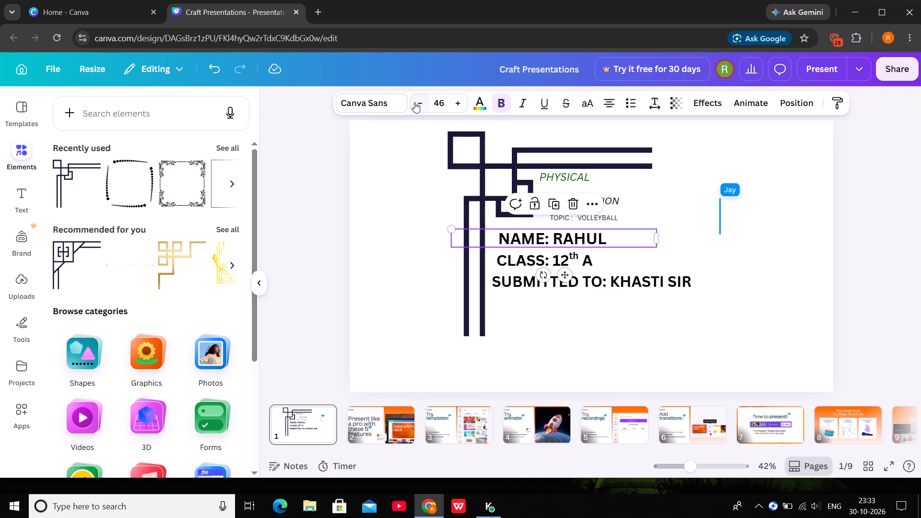
click(398, 303)
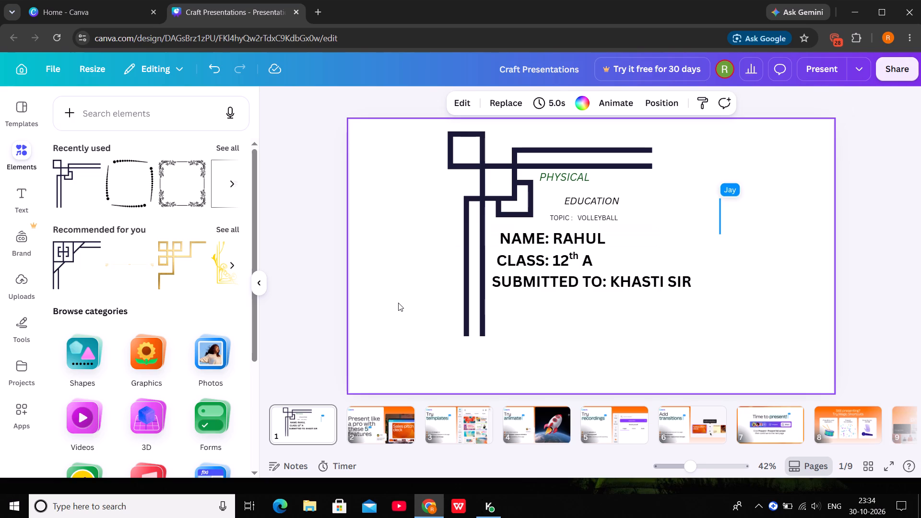
Increase the font size of the green PHYSICAL text to 35.9.
scroll(398, 303, down, 2)
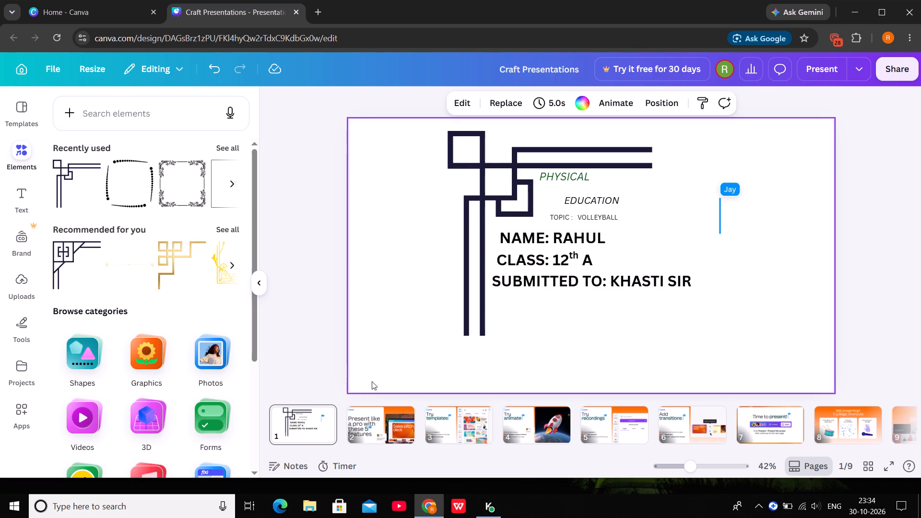
click(559, 174)
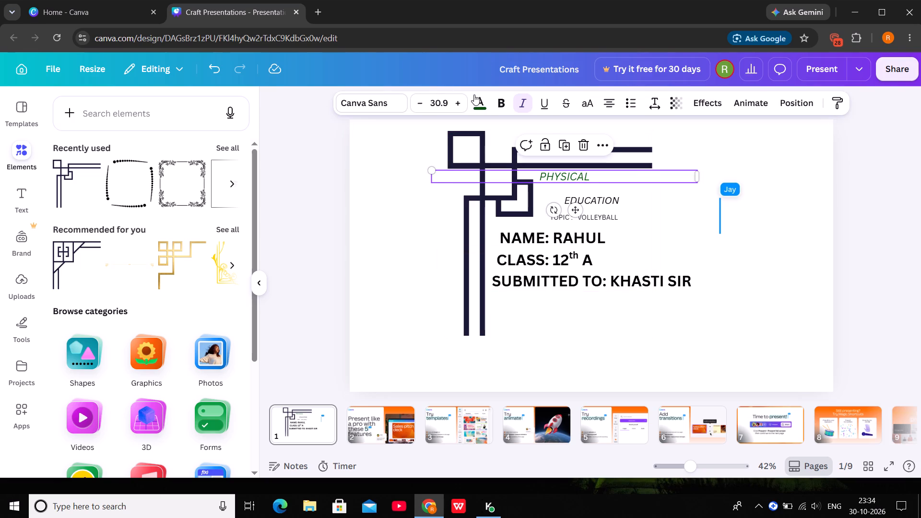
click(462, 109)
click(462, 109)
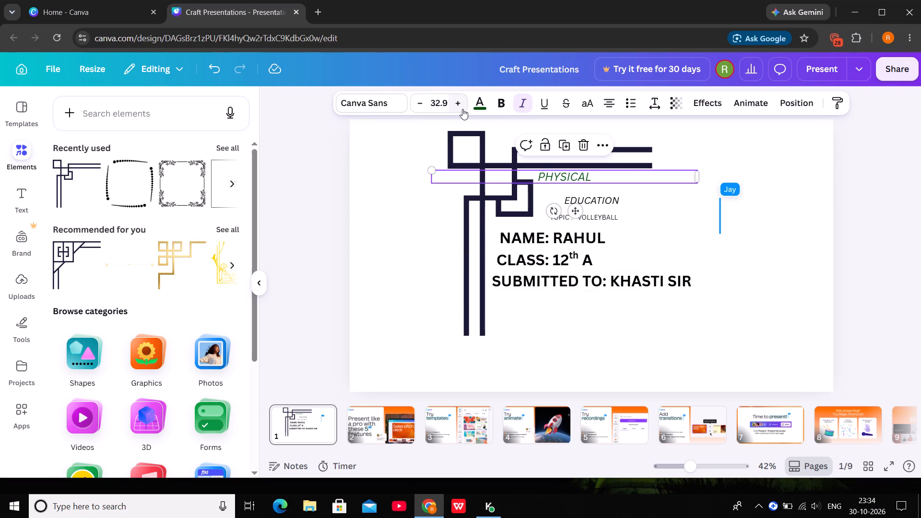
click(462, 109)
double_click(462, 109)
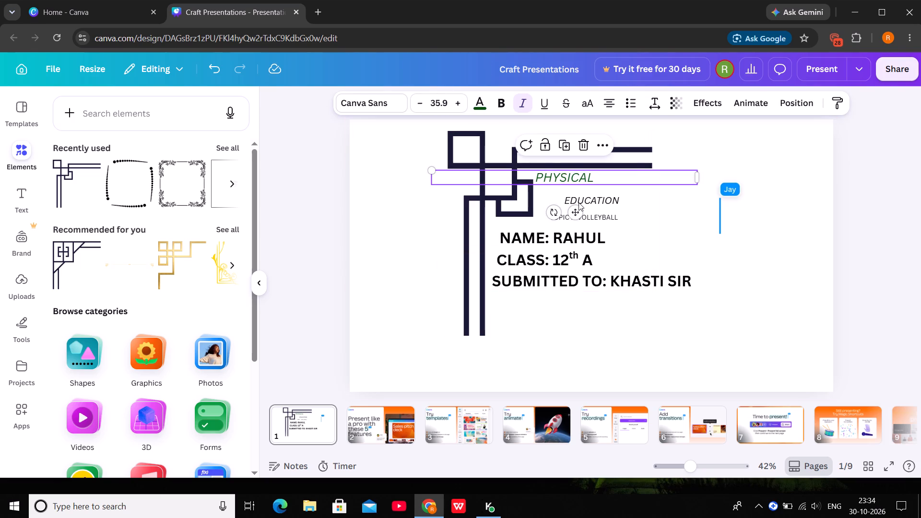
Increase the font size of the EDUCATION text to 35.
click(579, 202)
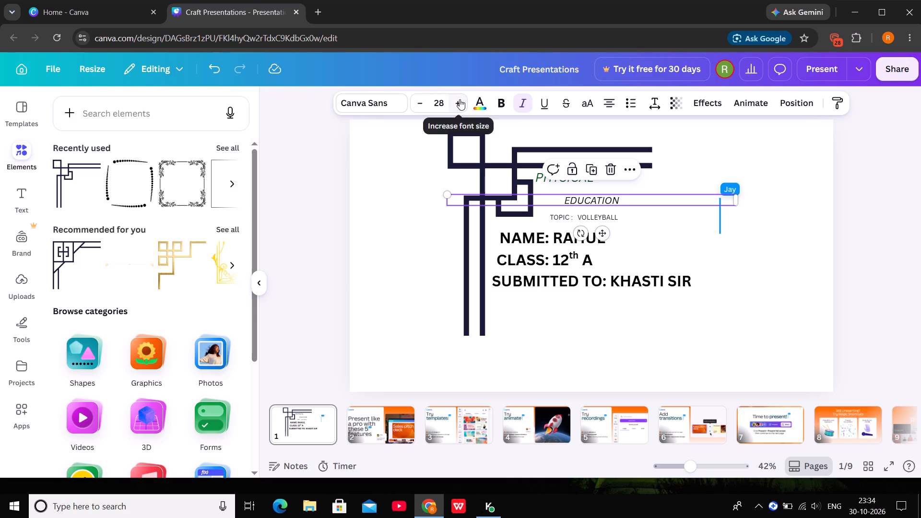
triple_click(460, 99)
triple_click(460, 99)
click(460, 99)
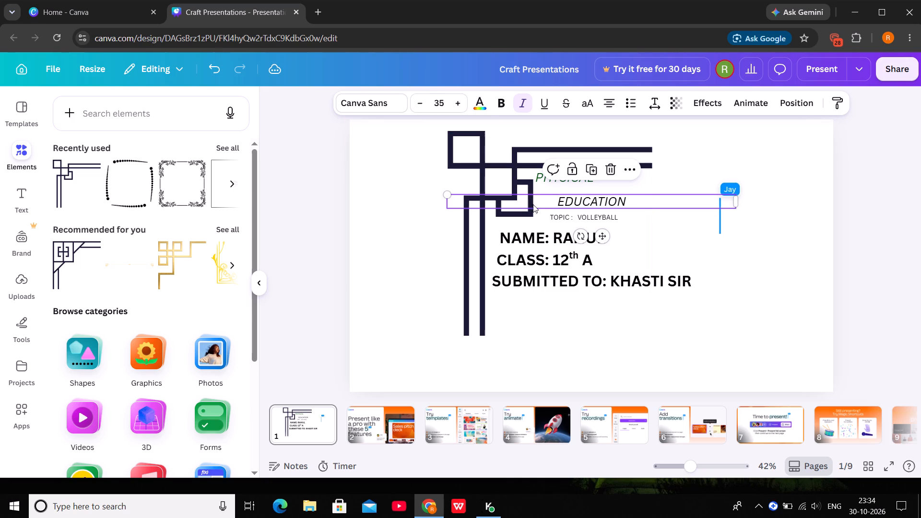
Increase the font size of the TOPIC: VOLLEYBALL line to 27.3.
click(555, 215)
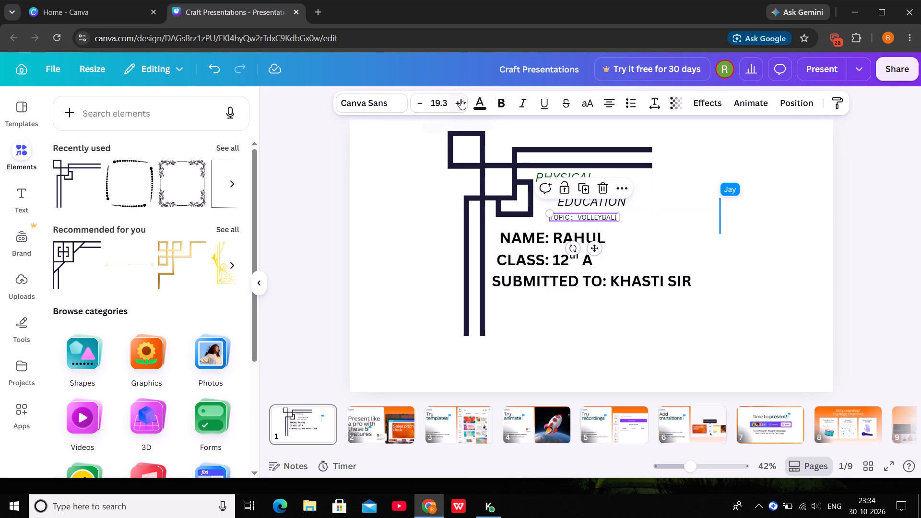
triple_click(460, 99)
double_click(460, 99)
click(460, 99)
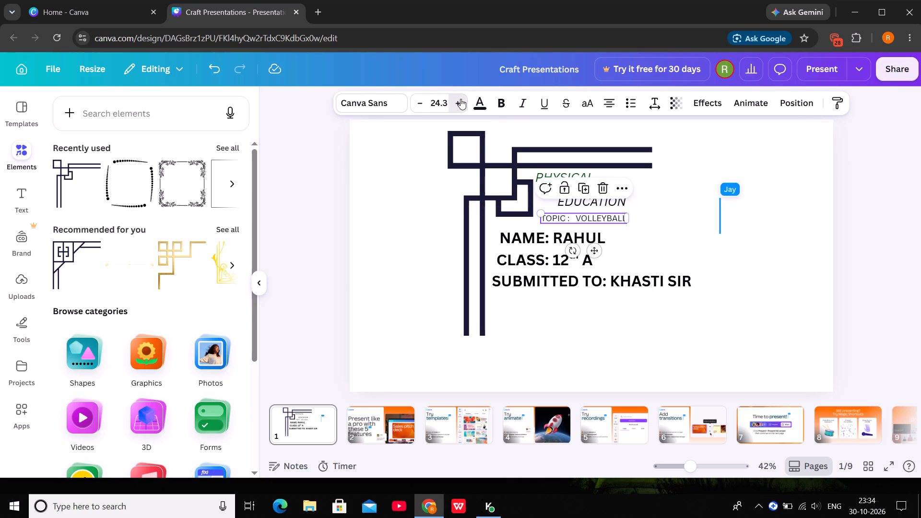
double_click(460, 99)
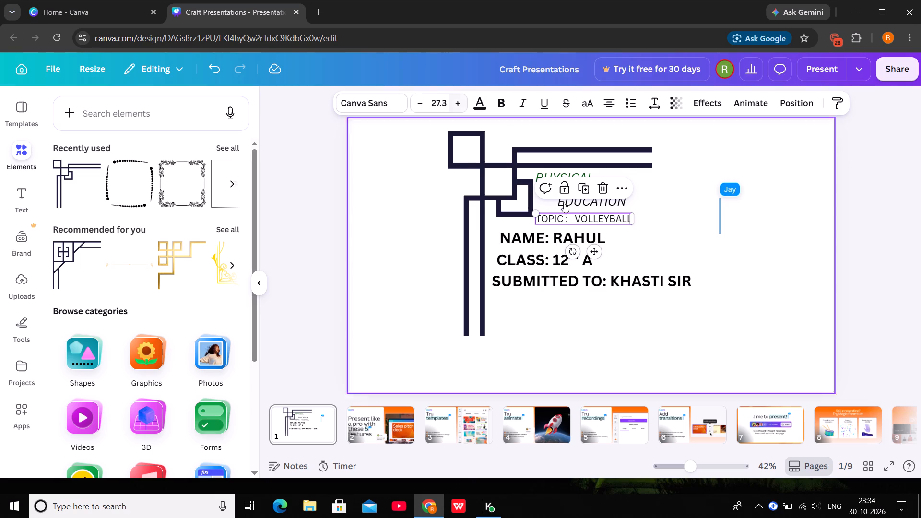
click(574, 337)
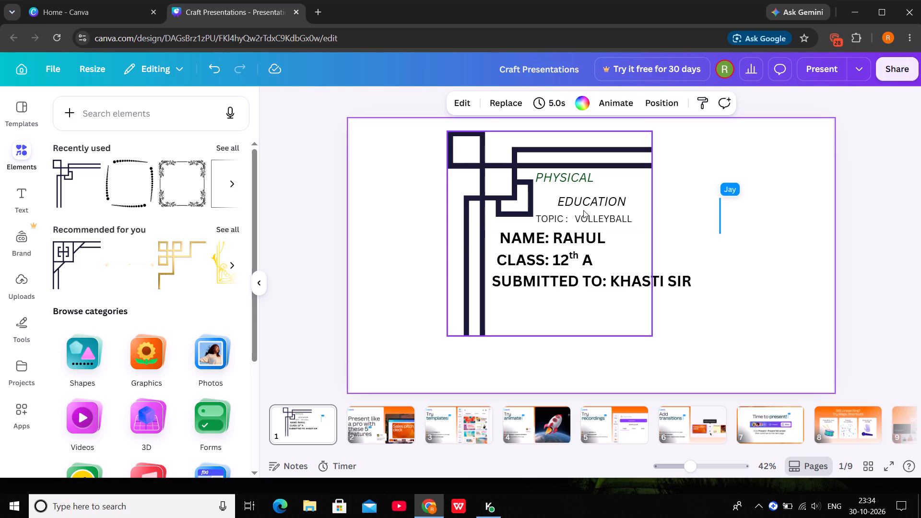
Move the EDUCATION text slightly left and up, closer beneath PHYSICAL.
drag(583, 205, 576, 203)
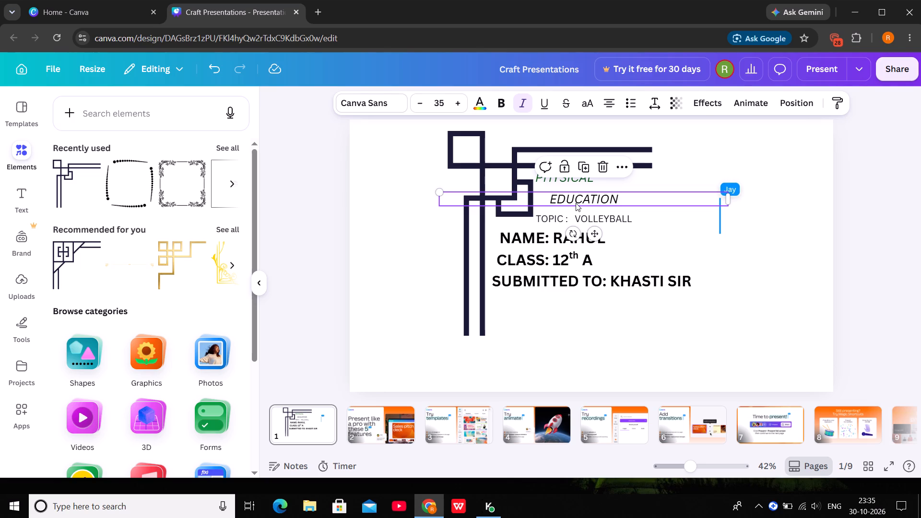
Look through the element categories available for the first slide.
scroll(456, 164, down, 1)
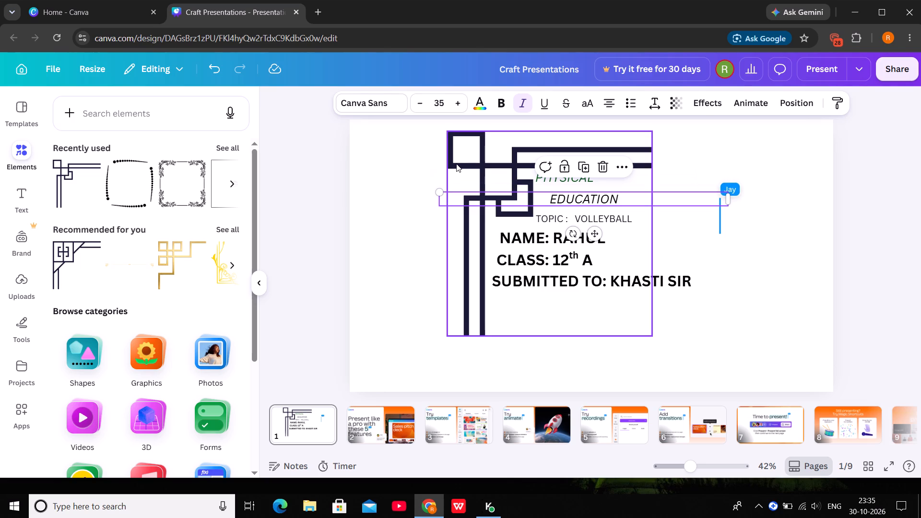
scroll(215, 230, down, 2)
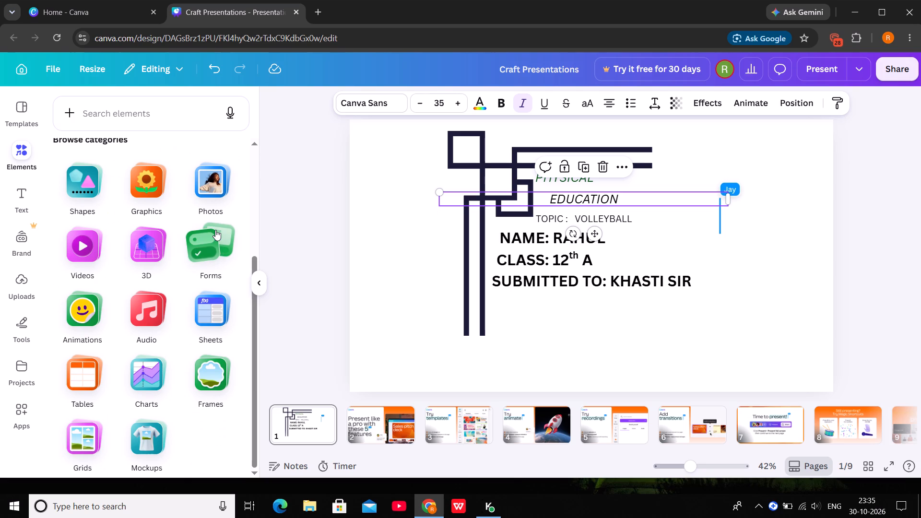
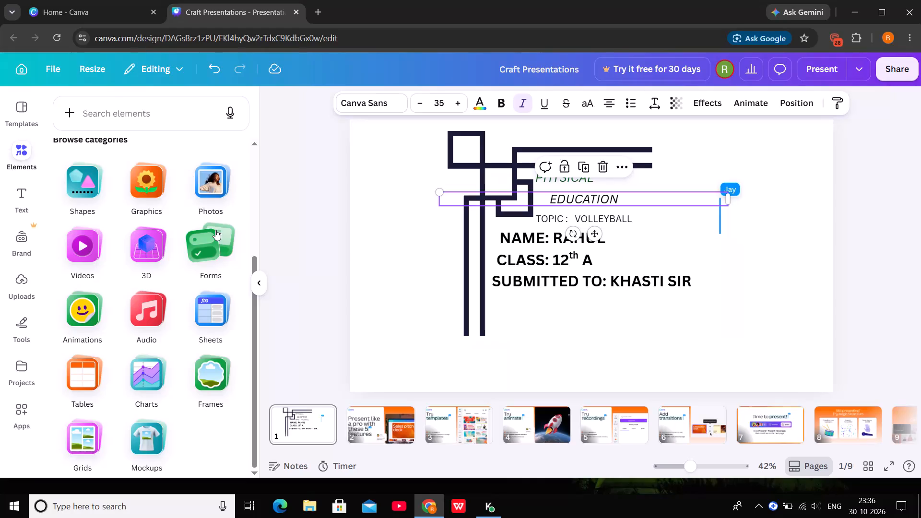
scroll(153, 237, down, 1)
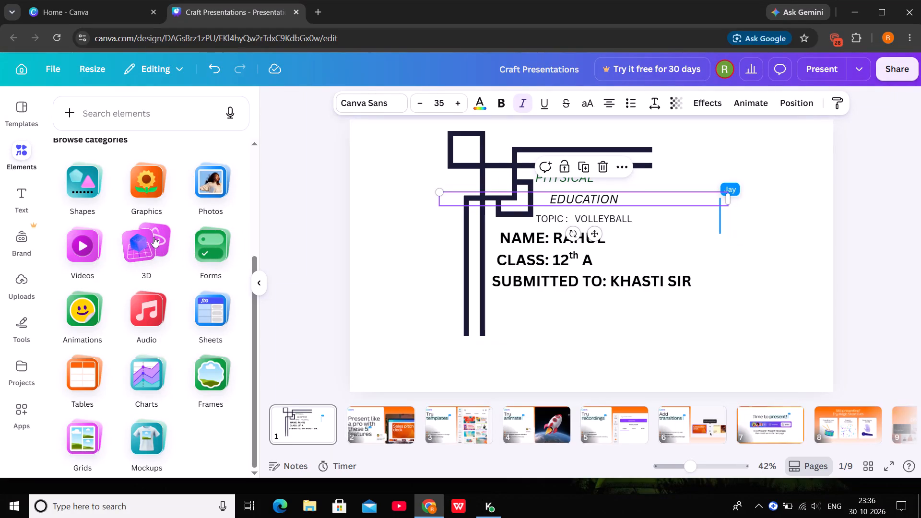
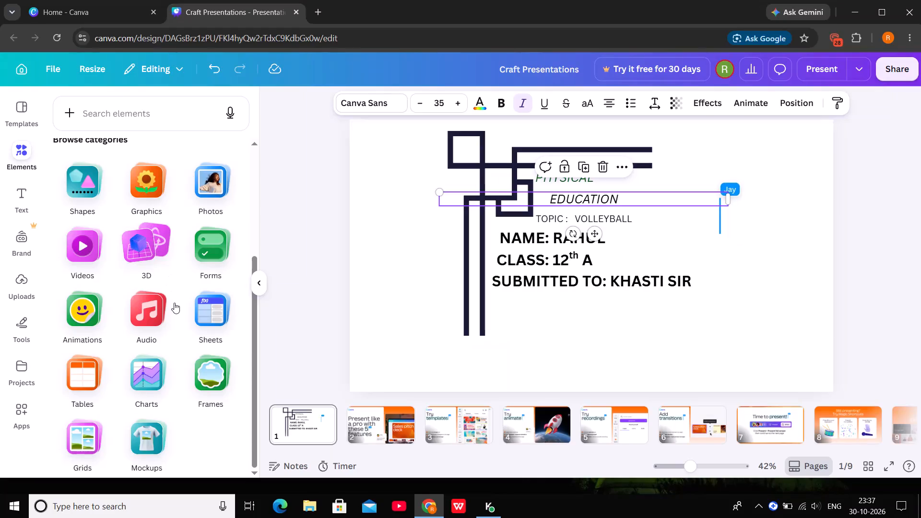
Enlarge the navy corner border slightly and reposition it near the slide's top edge, around the upper-left of the text block.
scroll(174, 307, up, 1)
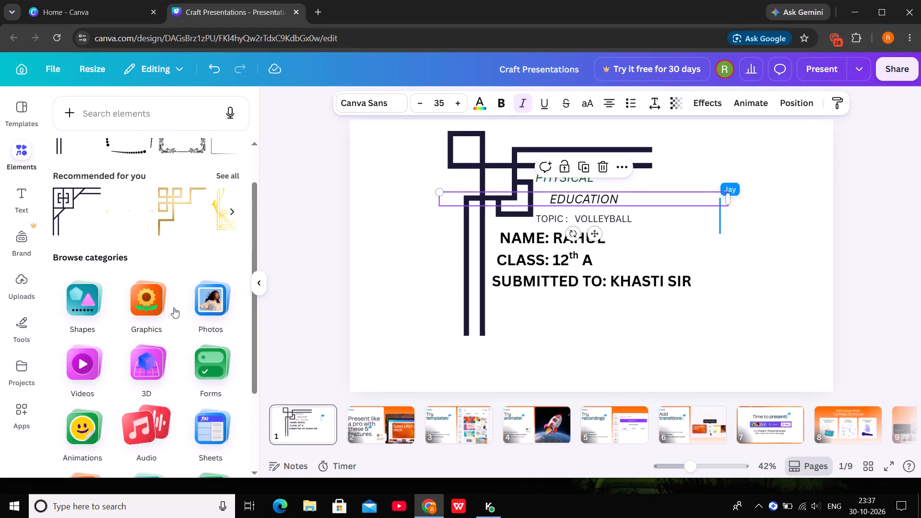
scroll(174, 307, up, 1)
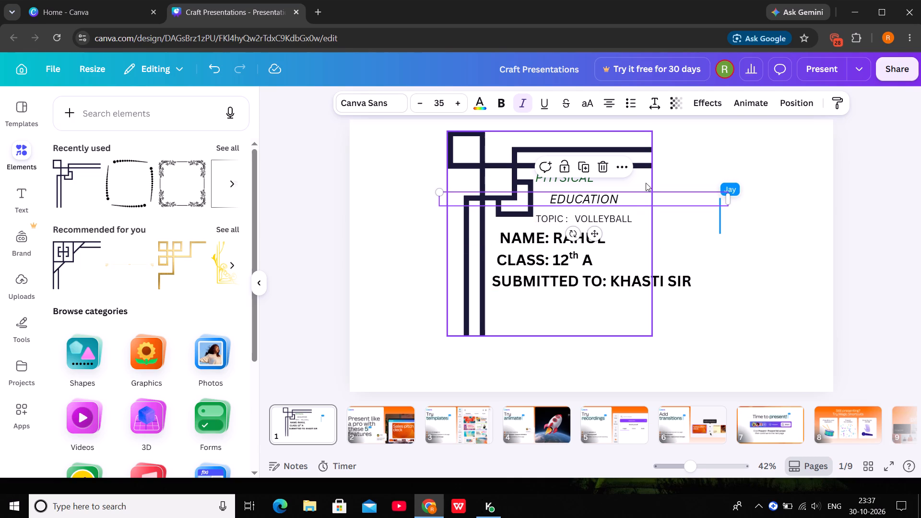
click(649, 147)
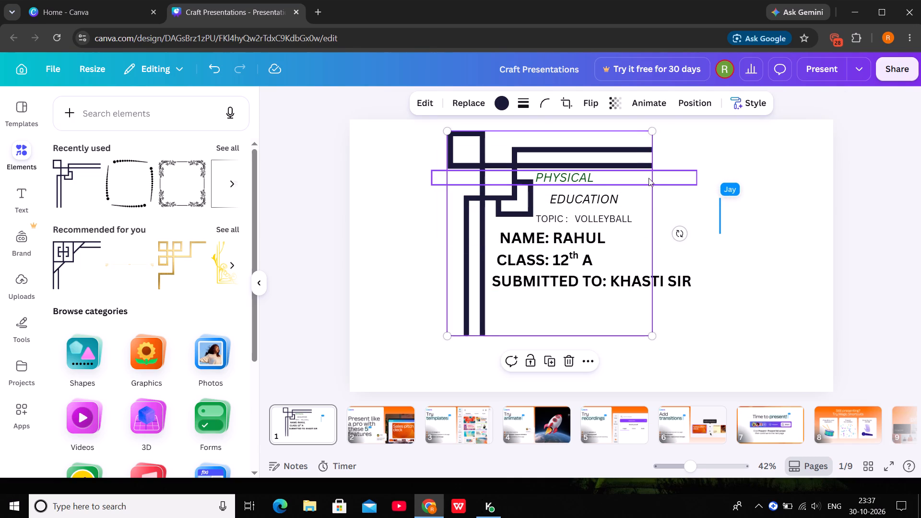
drag(654, 131, 672, 127)
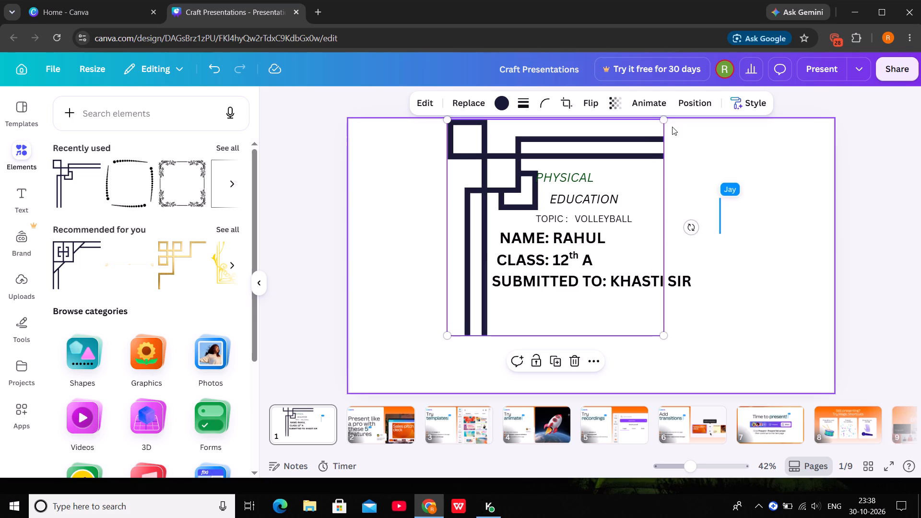
drag(505, 162, 496, 165)
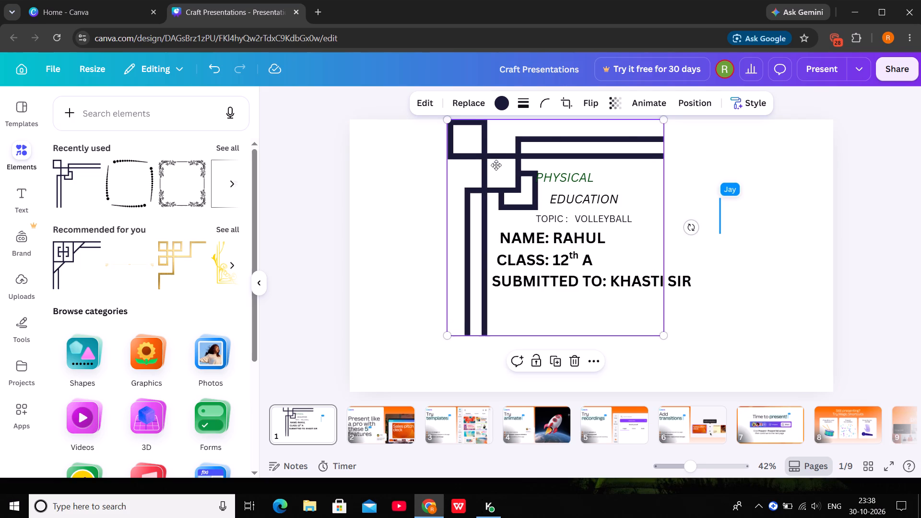
drag(496, 165, 498, 166)
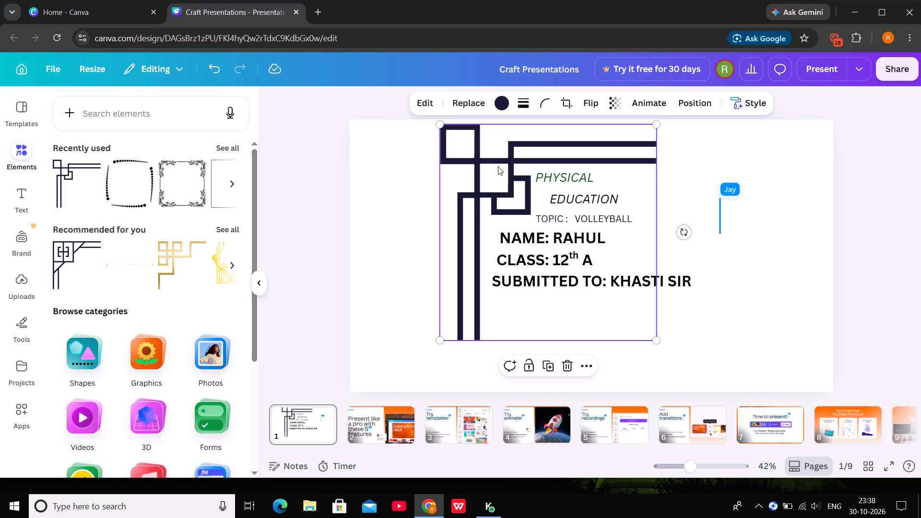
click(673, 325)
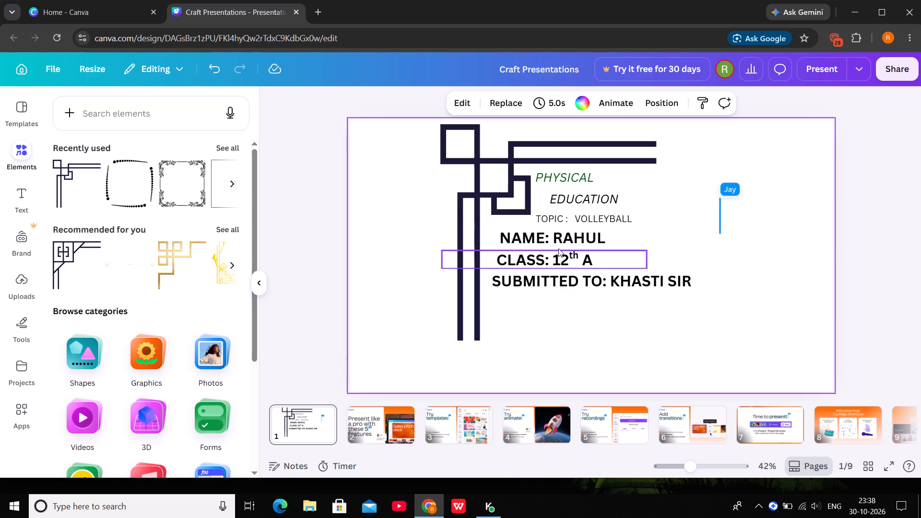
Add the recommended gold geometric corner border to the first slide and move it below the SUBMITTED TO line, overlapping the slide's bottom edge.
click(175, 249)
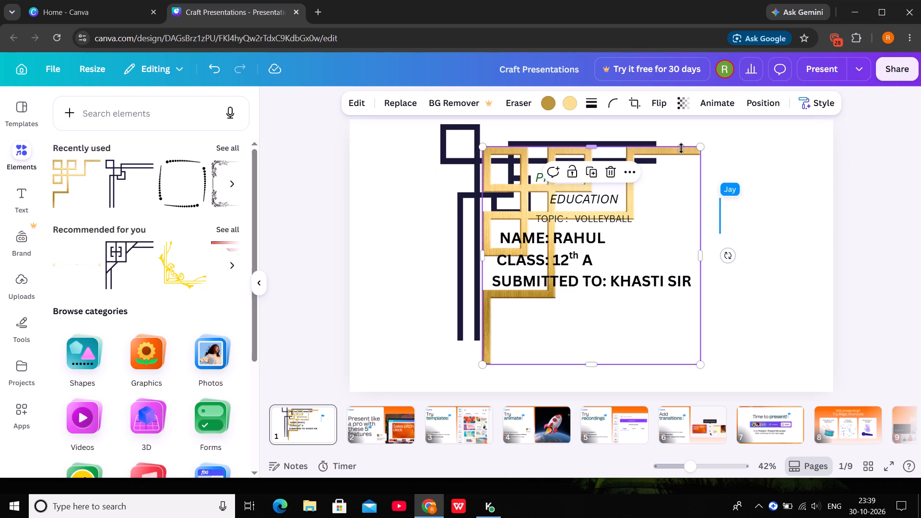
drag(683, 152, 661, 164)
drag(661, 164, 622, 125)
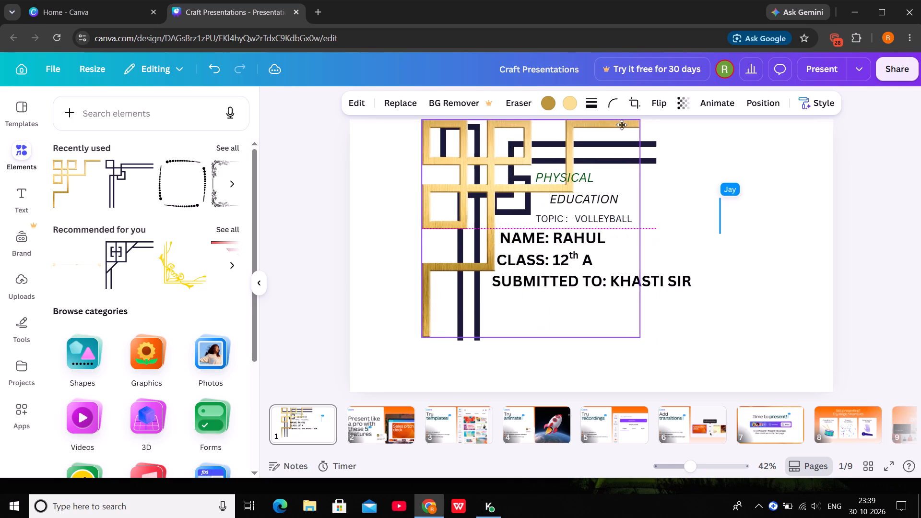
drag(622, 125, 569, 204)
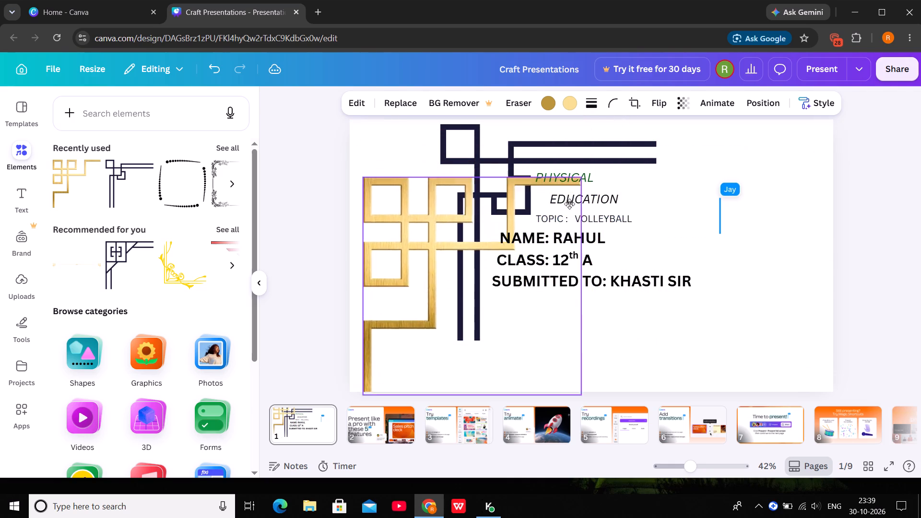
drag(569, 204, 702, 310)
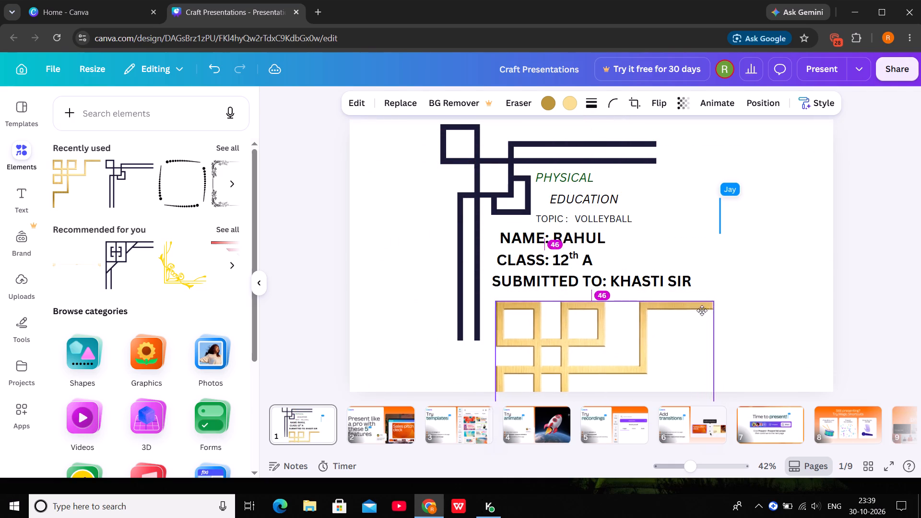
drag(702, 310, 692, 311)
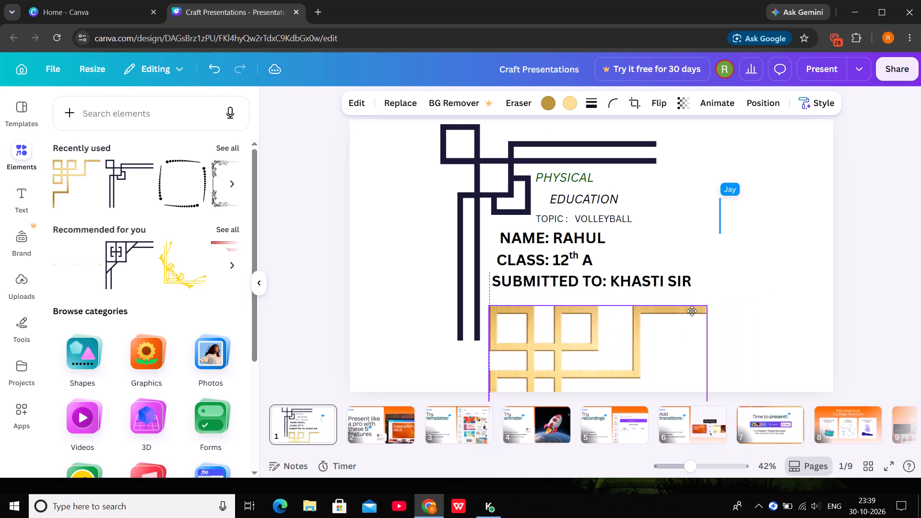
drag(692, 311, 682, 308)
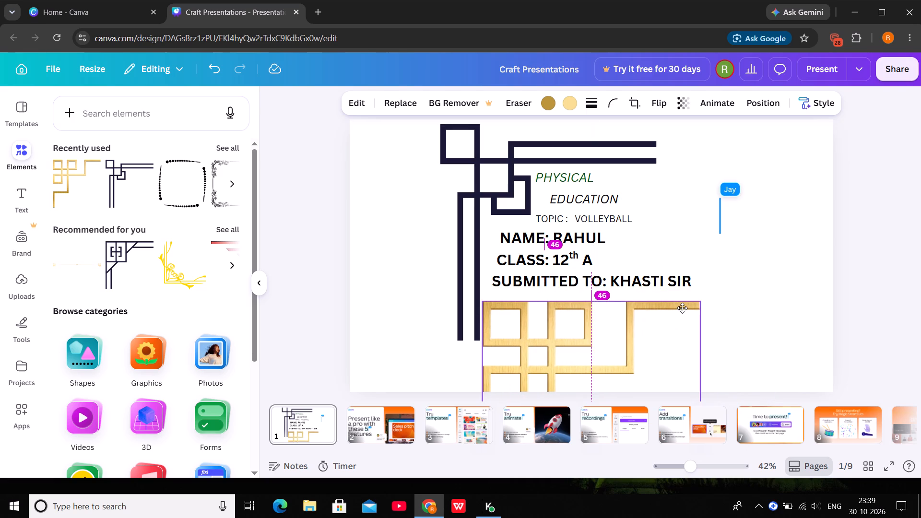
drag(682, 308, 671, 312)
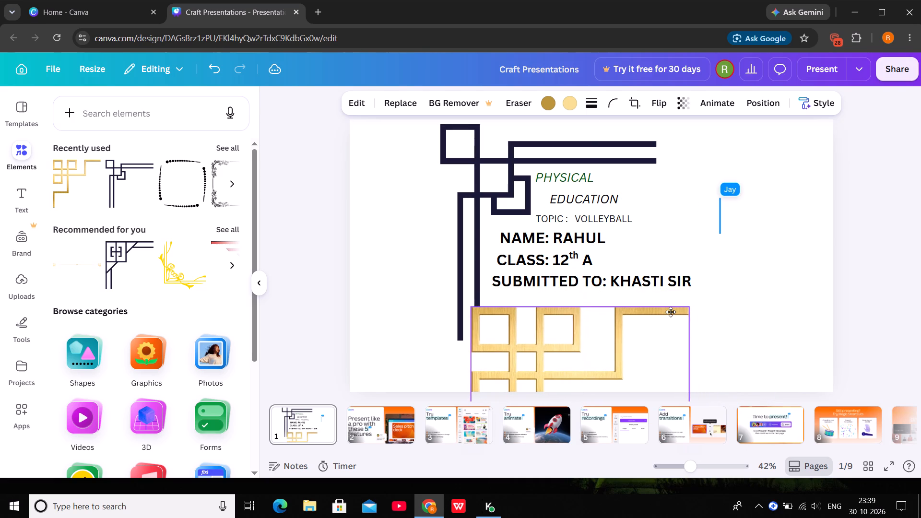
drag(671, 312, 661, 310)
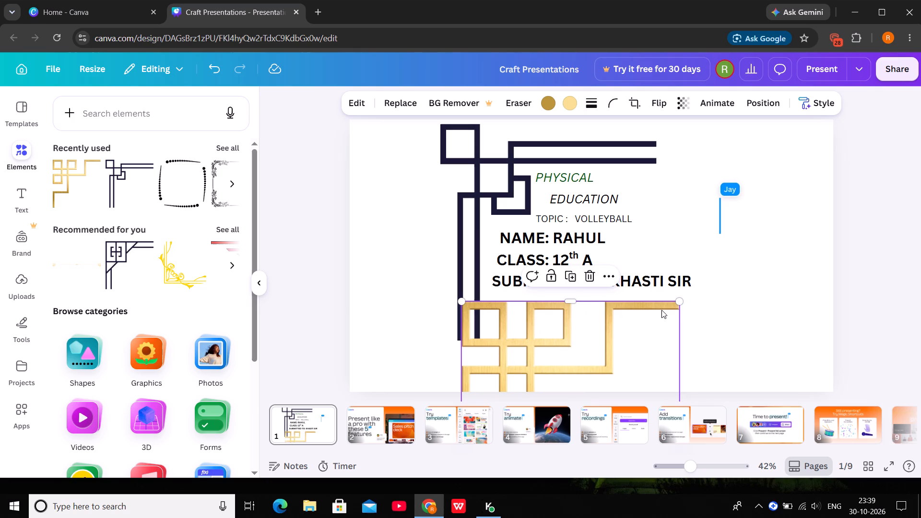